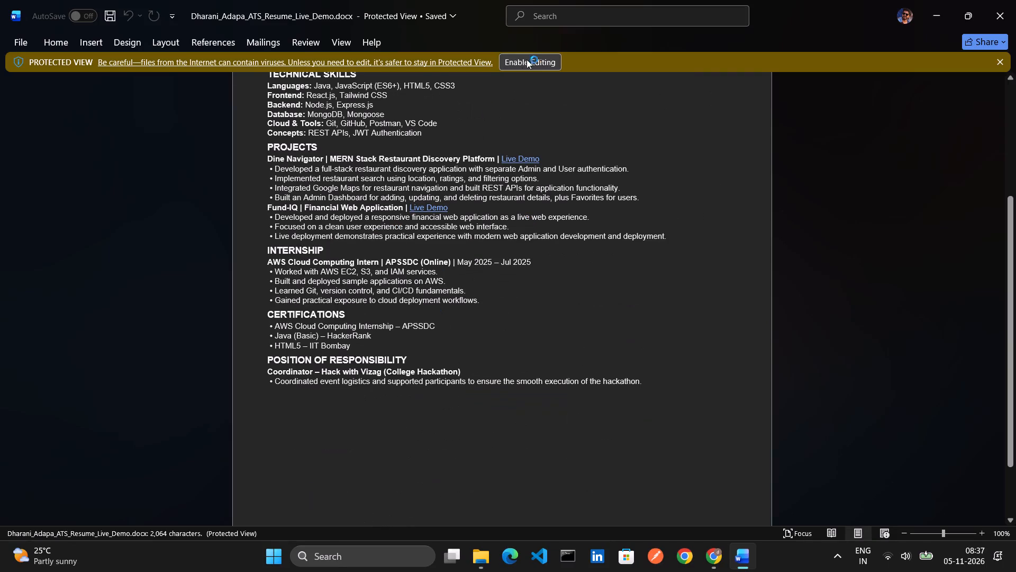
Enable editing for the resume document opened in Protected View.
left_click(533, 68)
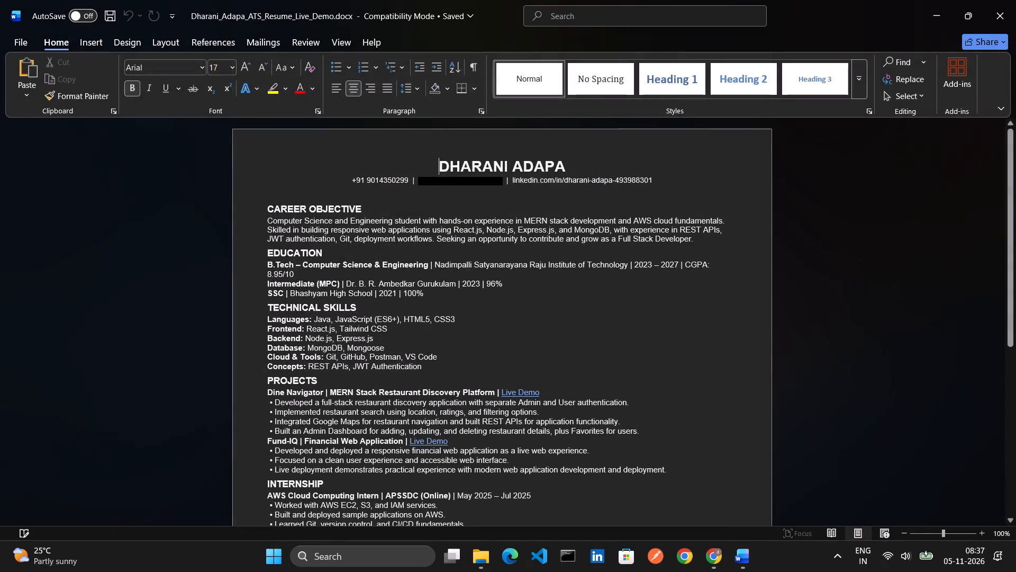
Place the text cursor at the end of the Internship bullet about cloud deployment workflows.
scroll(447, 262, "down", 1)
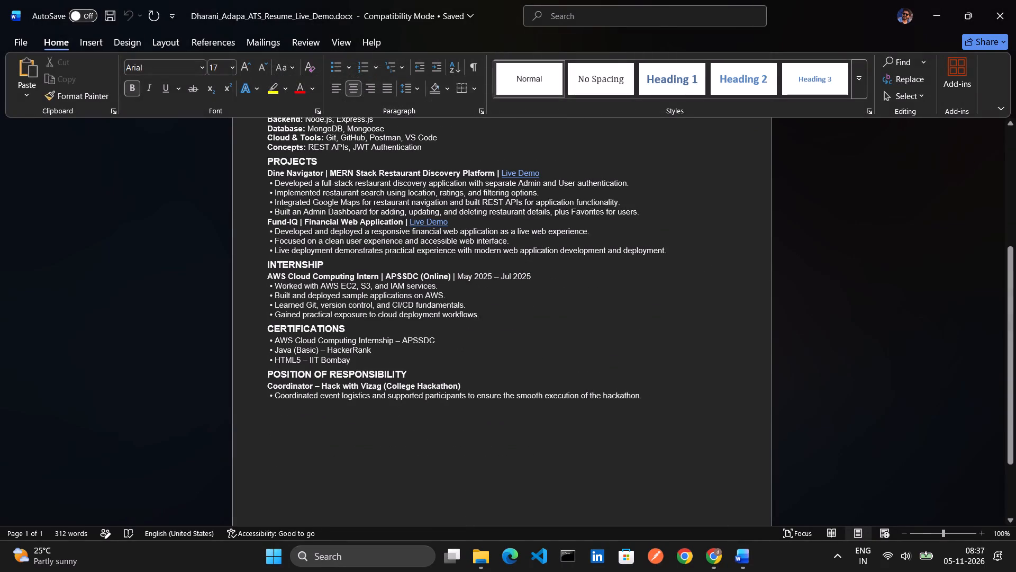
left_click(485, 314)
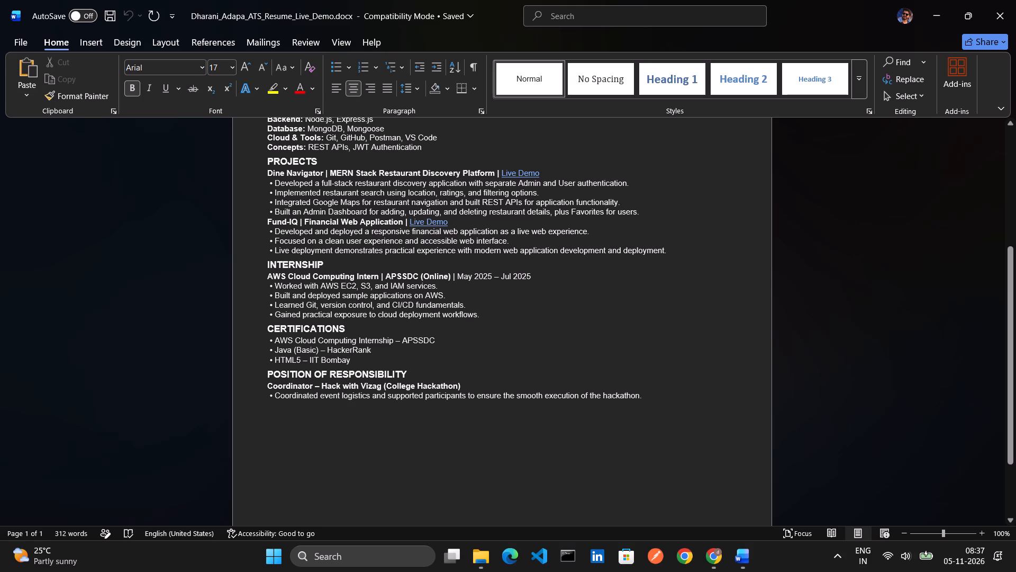
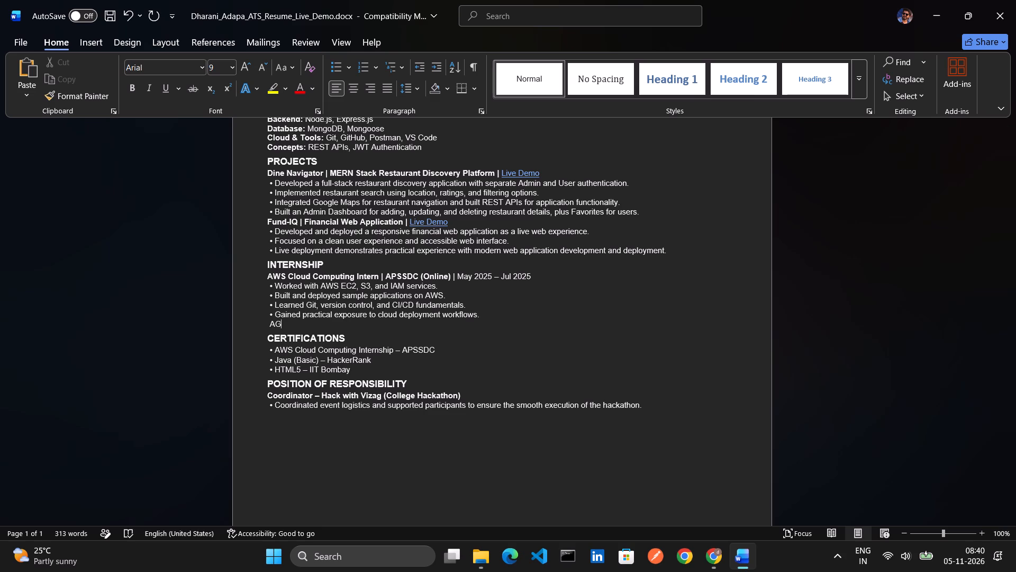
Write the role title "Agentic AI Intern|" on the line below the AWS internship bullets in the resume.
key("BackSpace")
key("g")
type("gentic")
key("space")
type("Ai")
key("BackSpace")
key("a")
key("BackSpace")
type("I")
key("space")
type("Intern")
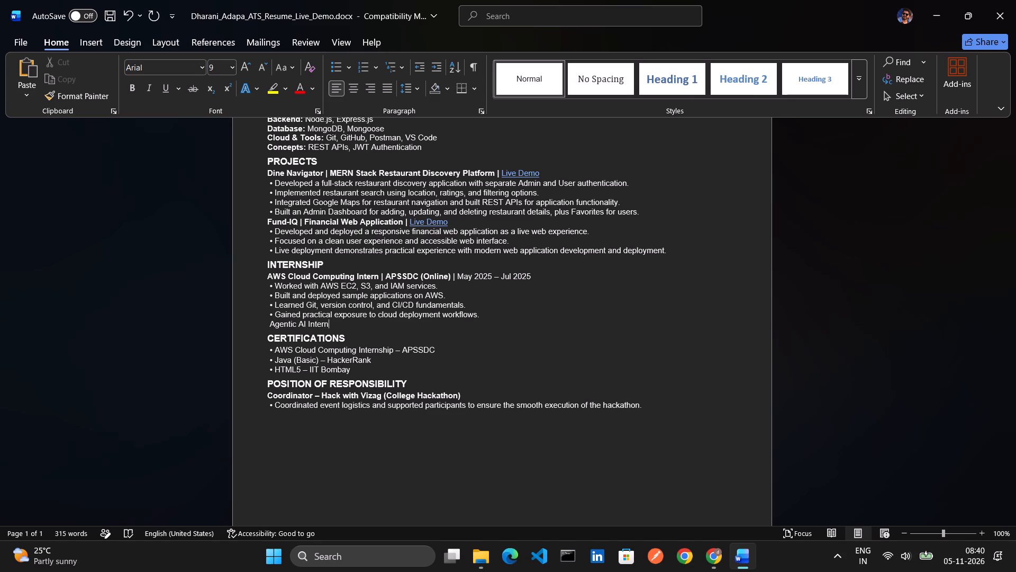
key("slash")
key("BackSpace")
key("shift+bar")
Add the company name "CoddeCraft Lmtd Solutions" after the Agentic AI Intern title.
type("Codde")
type("Carft")
key("BackSpace")
key("BackSpace")
key("BackSpace")
key("BackSpace")
type("raft")
key("space")
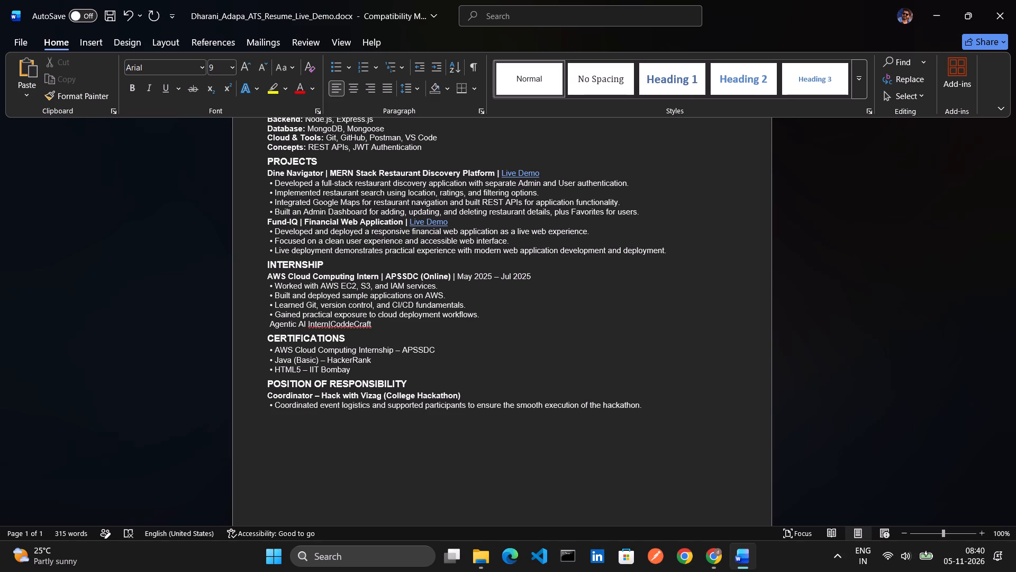
type("Lmtfd")
key("BackSpace")
key("BackSpace")
type("d")
key("space")
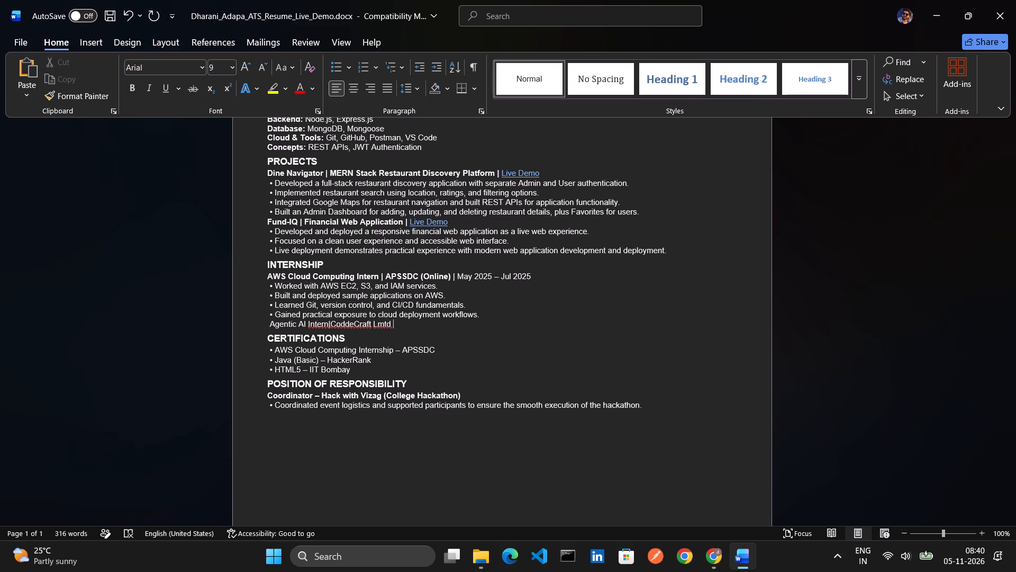
type("Solutions")
Append the mode "(online)" directly after the company name.
key("shift+parenleft")
type("onliinr")
key("BackSpace")
key("BackSpace")
key("r")
key("BackSpace")
key("BackSpace")
type("ne")
key("shift+parenright")
Complete the internship heading with the period "|May 2026-Jul 2026" and start a new line below it.
key("shift+bar")
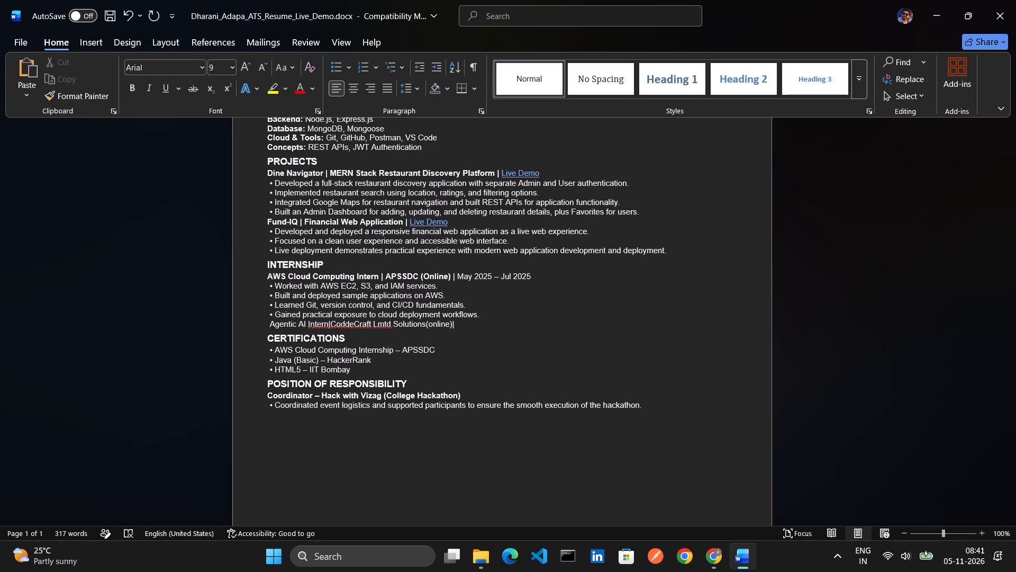
type("May")
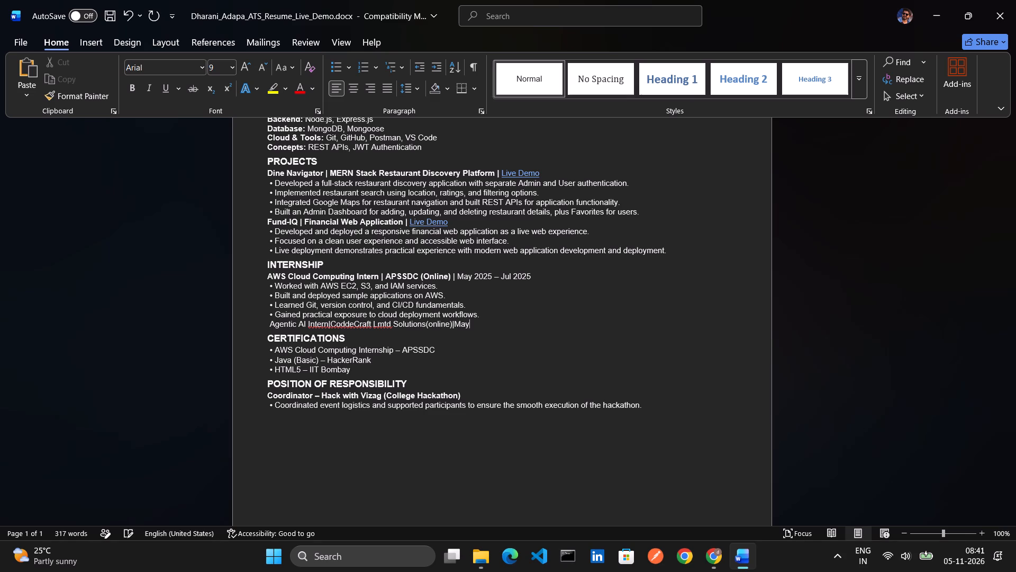
key("space")
type("2026")
key("minus")
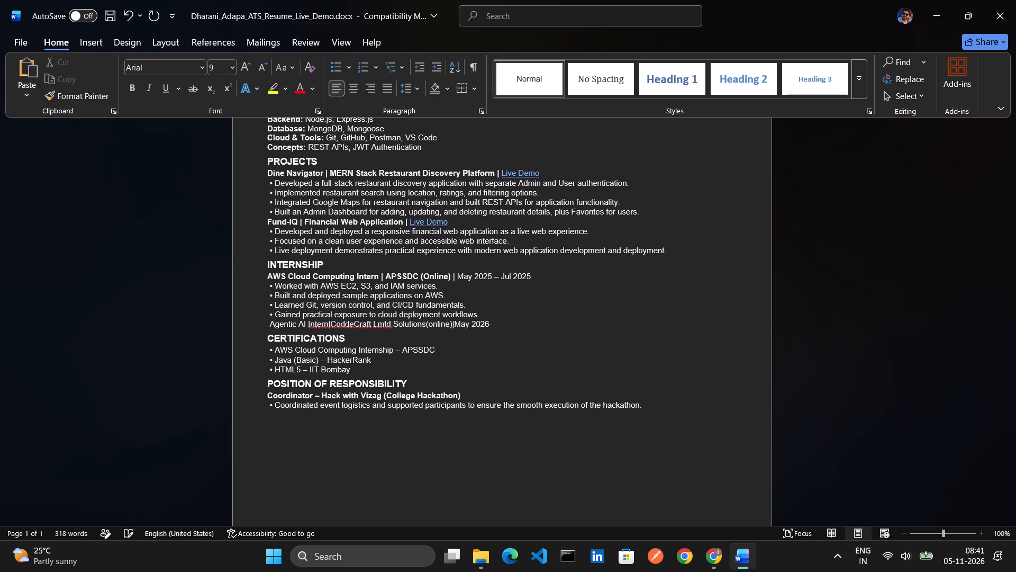
type("Jul")
key("space")
type("20")
key("BackSpace")
type("202")
key("BackSpace")
key("BackSpace")
key("BackSpace")
type("02")
key("6")
key("Return")
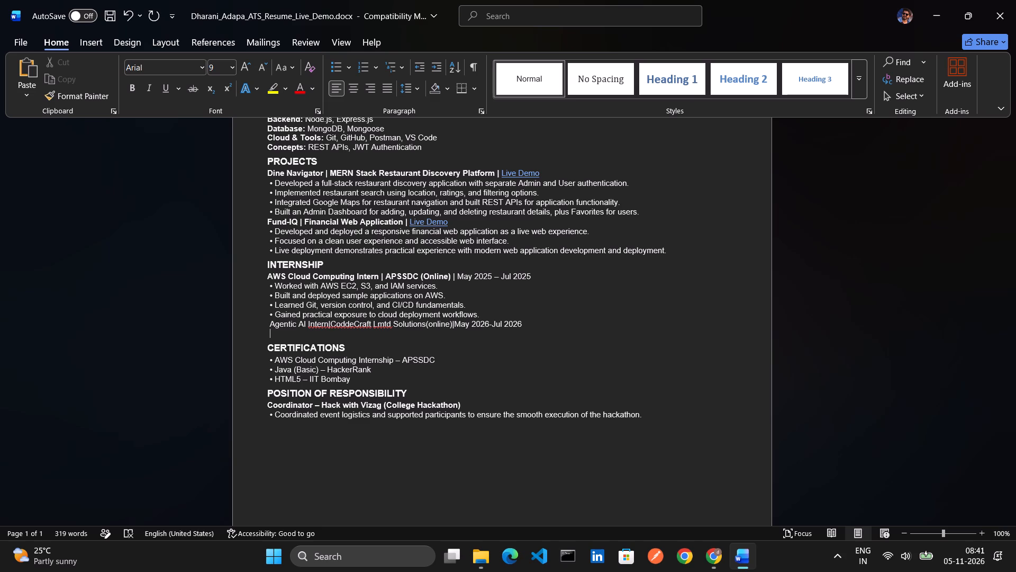
Make the whole Agentic AI Intern heading line bold.
left_click_drag(270, 324, 416, 319)
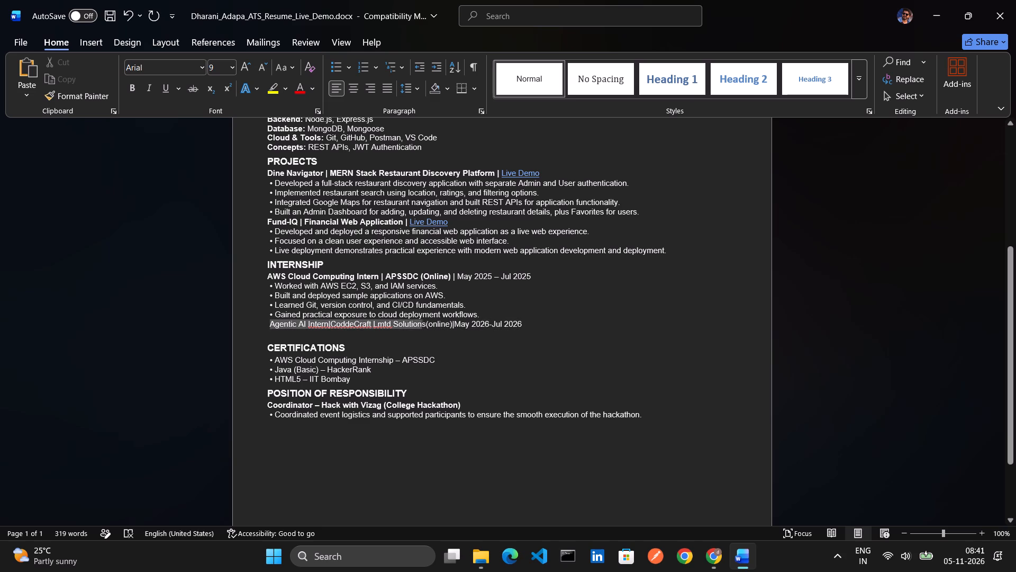
left_click_drag(416, 319, 442, 331)
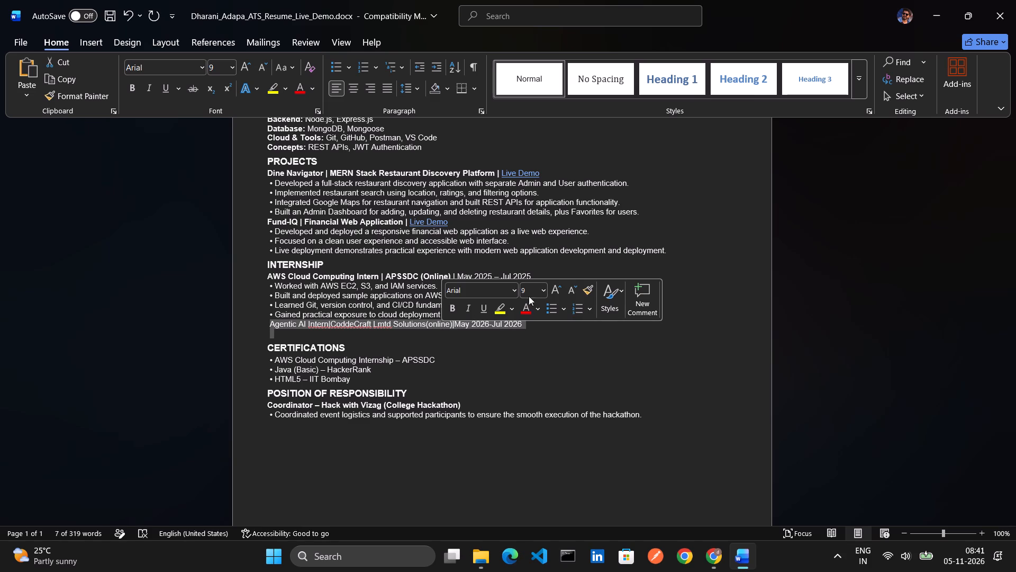
left_click(456, 307)
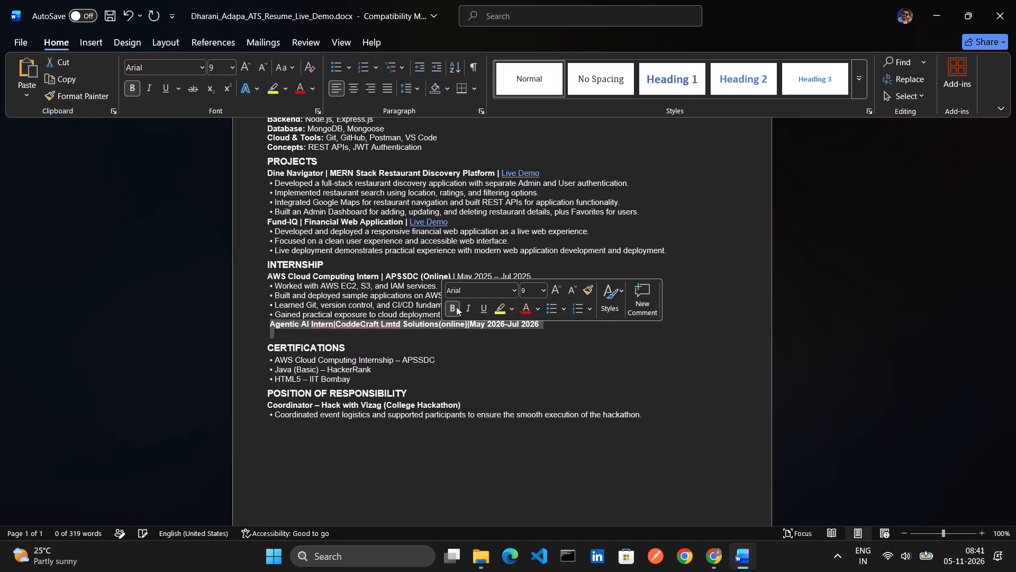
left_click(496, 339)
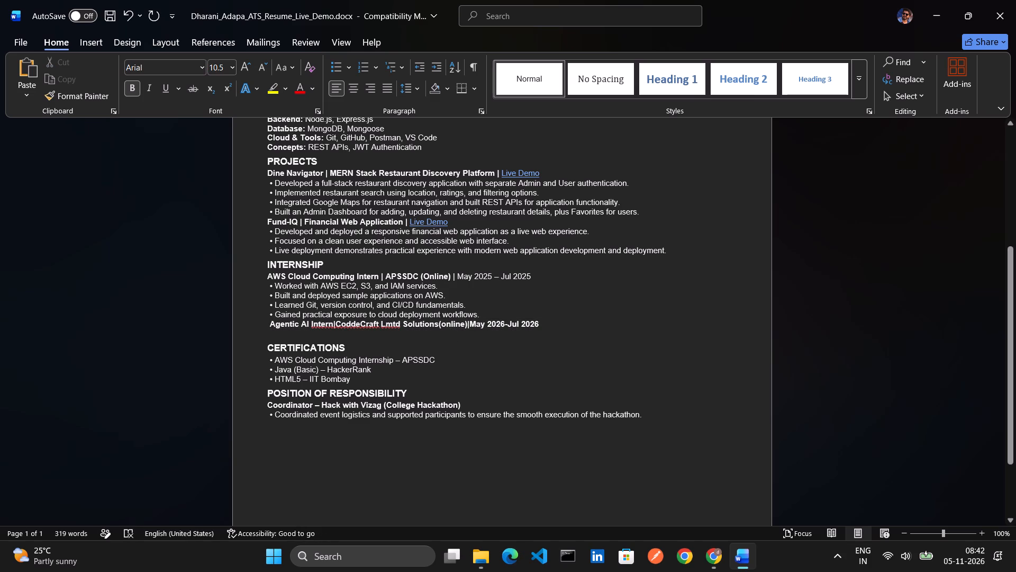
Remove the bold formatting from the "May 2026-Jul 2026" period in the Agentic AI Intern heading.
left_click_drag(469, 323, 532, 327)
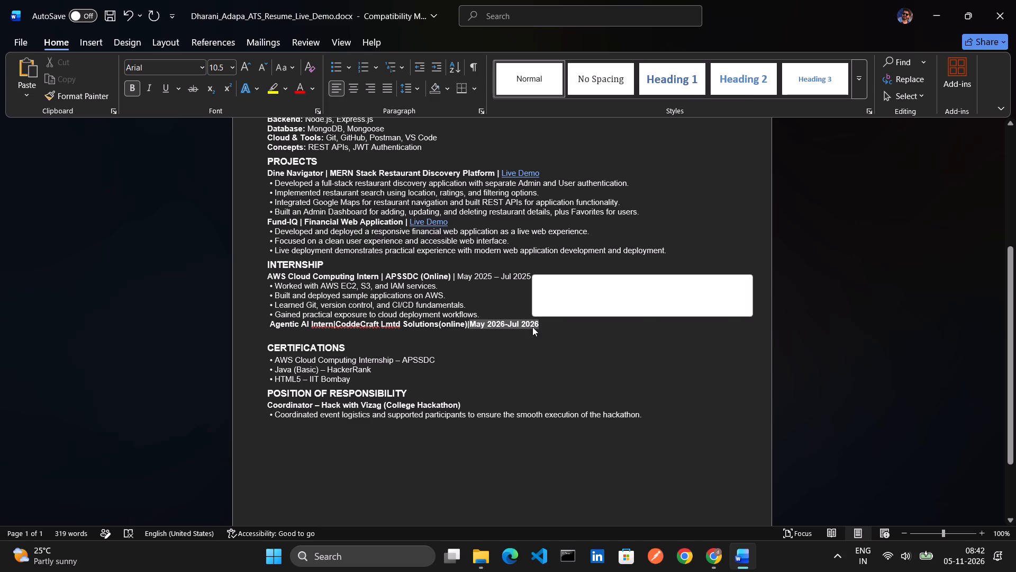
left_click(544, 307)
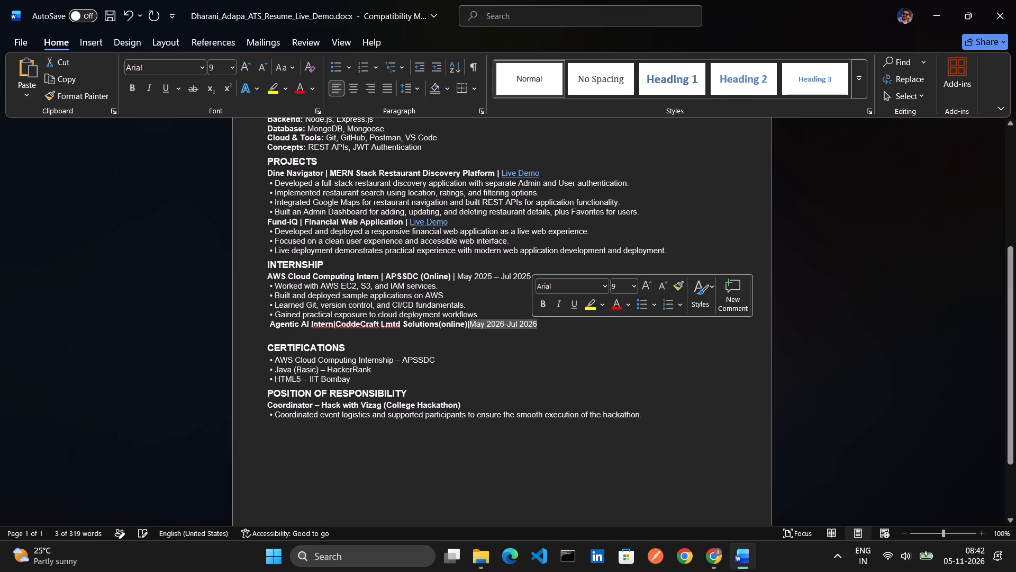
left_click(540, 327)
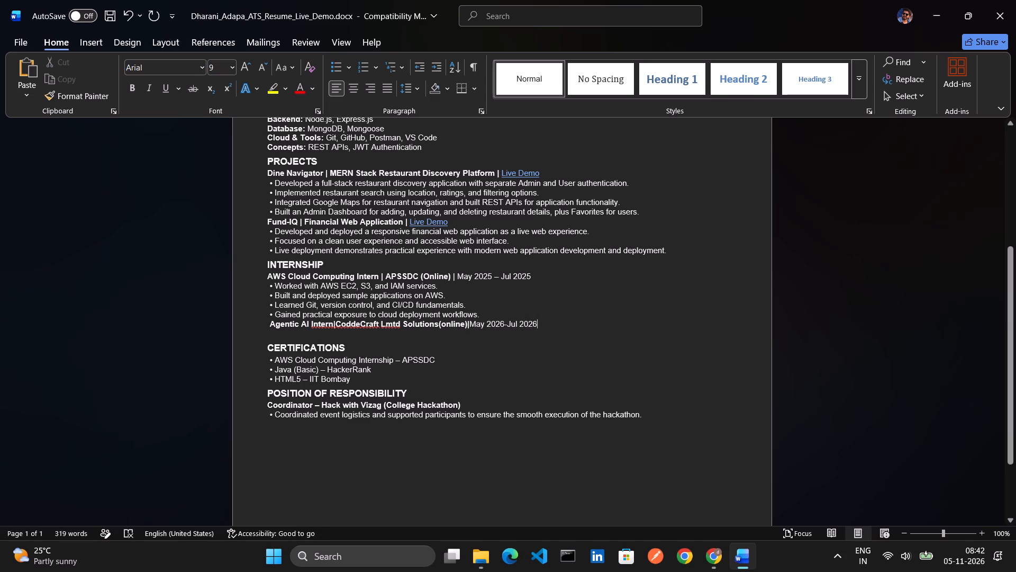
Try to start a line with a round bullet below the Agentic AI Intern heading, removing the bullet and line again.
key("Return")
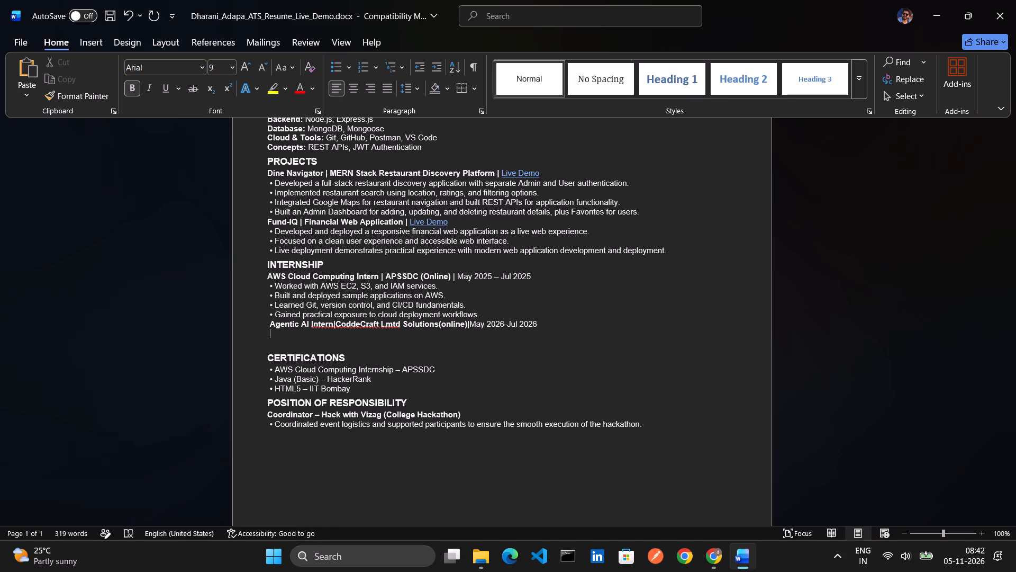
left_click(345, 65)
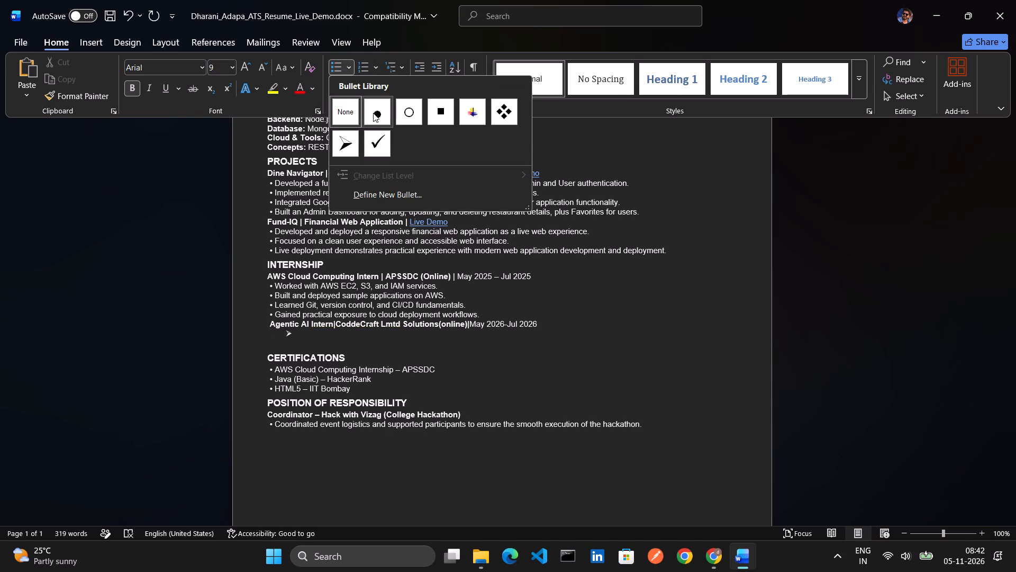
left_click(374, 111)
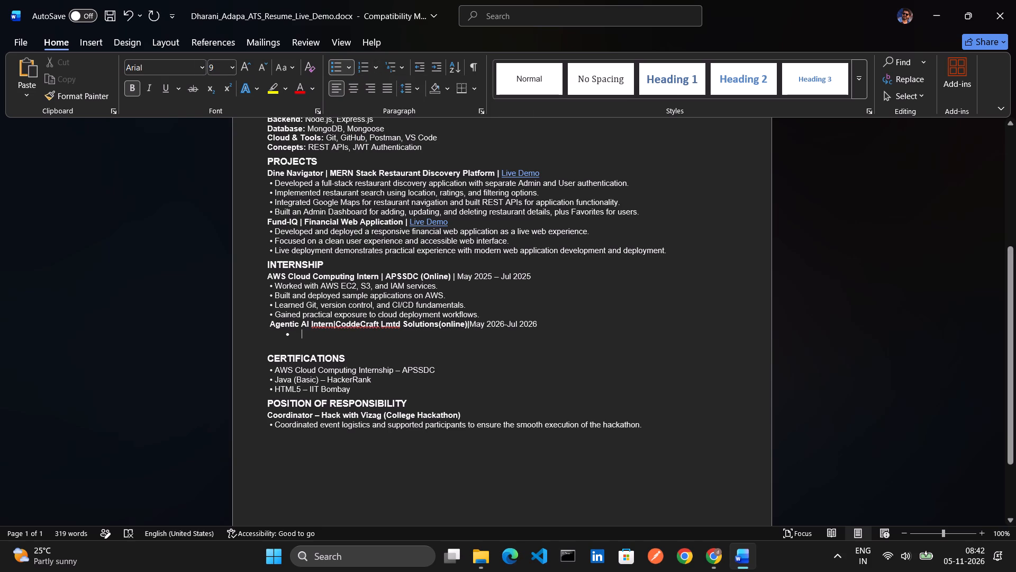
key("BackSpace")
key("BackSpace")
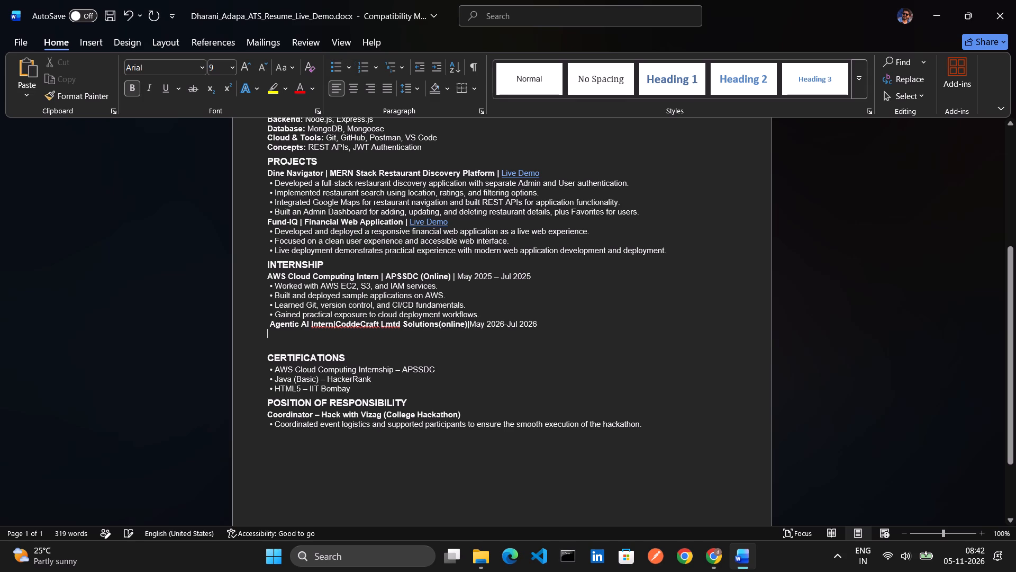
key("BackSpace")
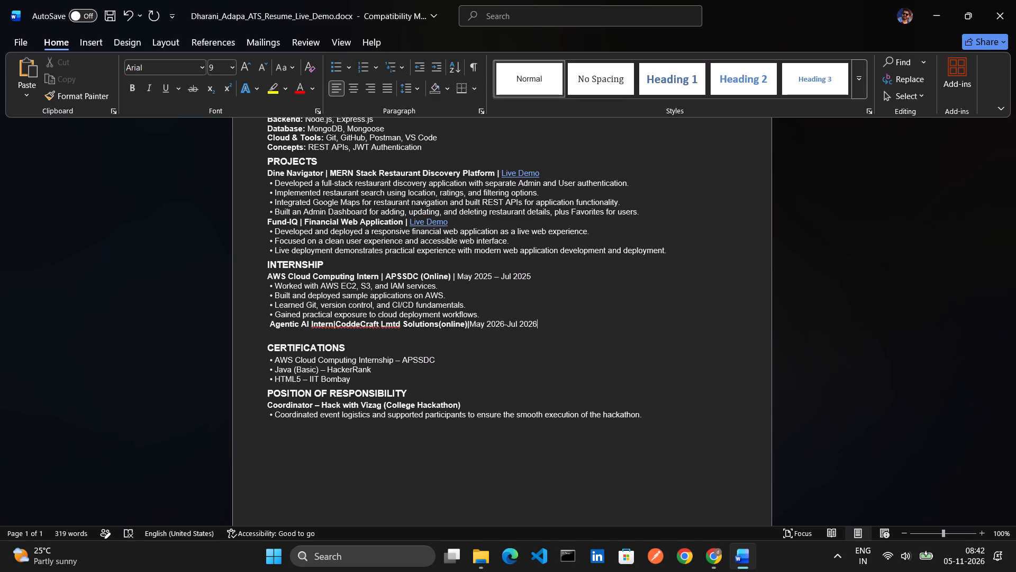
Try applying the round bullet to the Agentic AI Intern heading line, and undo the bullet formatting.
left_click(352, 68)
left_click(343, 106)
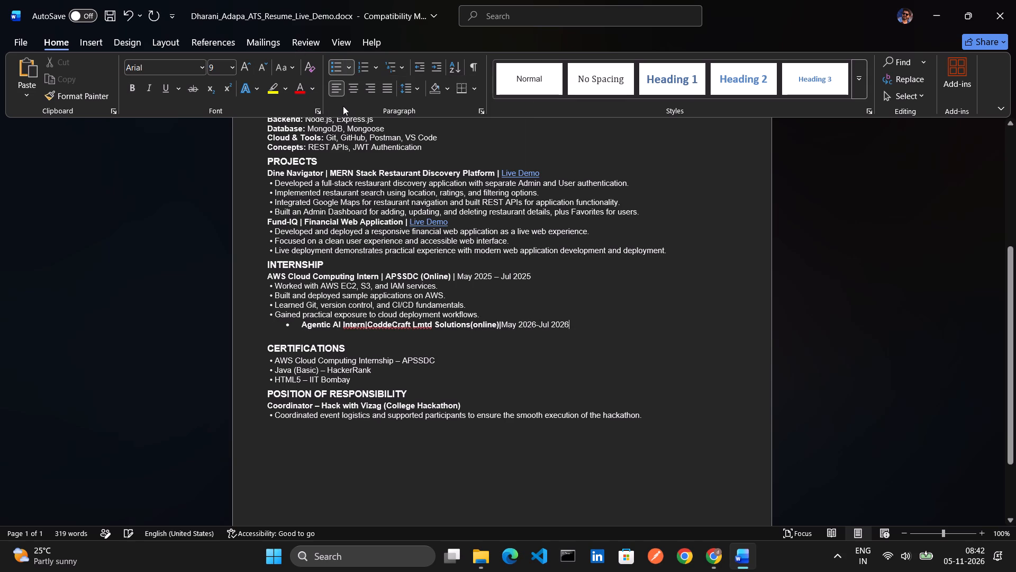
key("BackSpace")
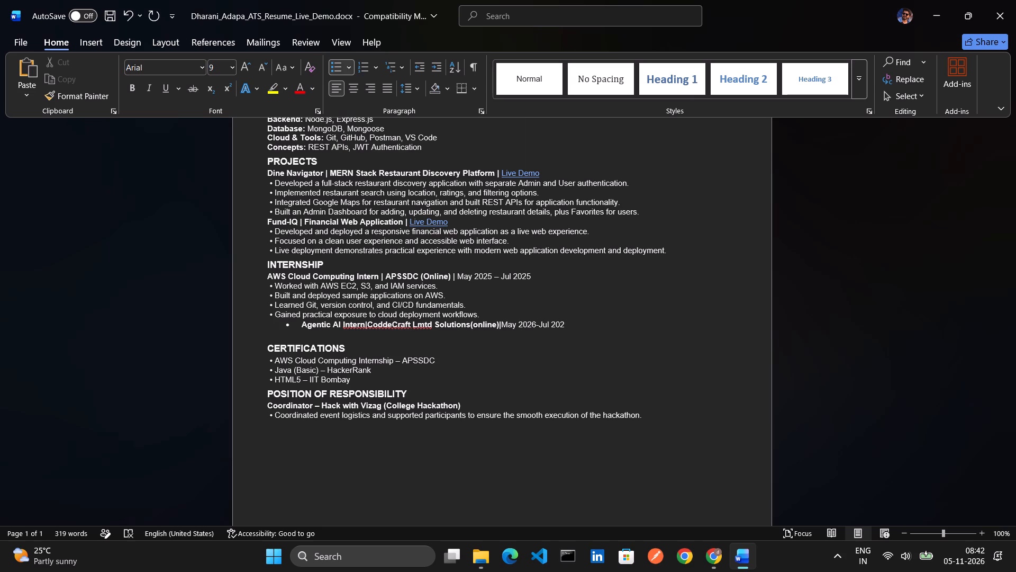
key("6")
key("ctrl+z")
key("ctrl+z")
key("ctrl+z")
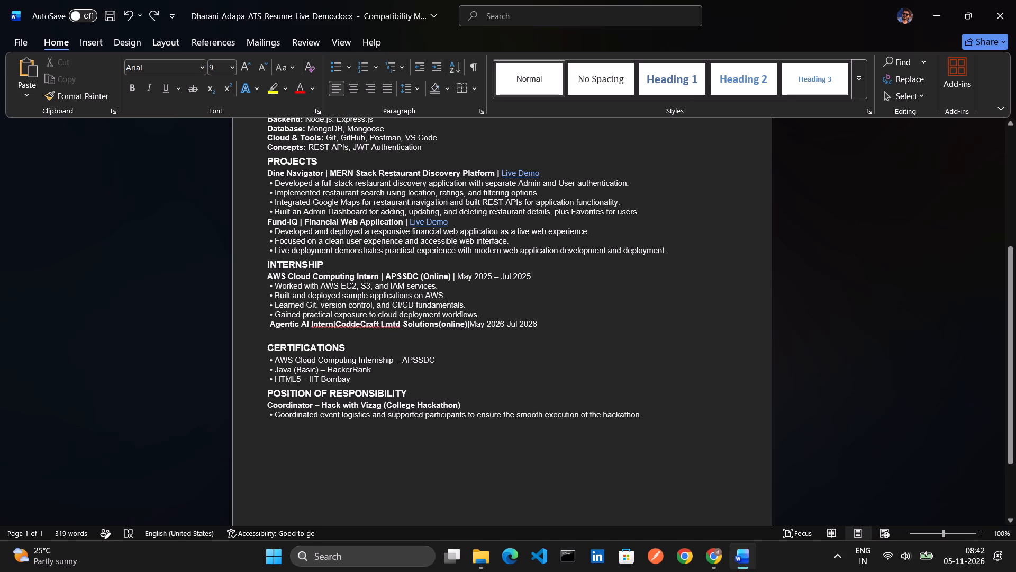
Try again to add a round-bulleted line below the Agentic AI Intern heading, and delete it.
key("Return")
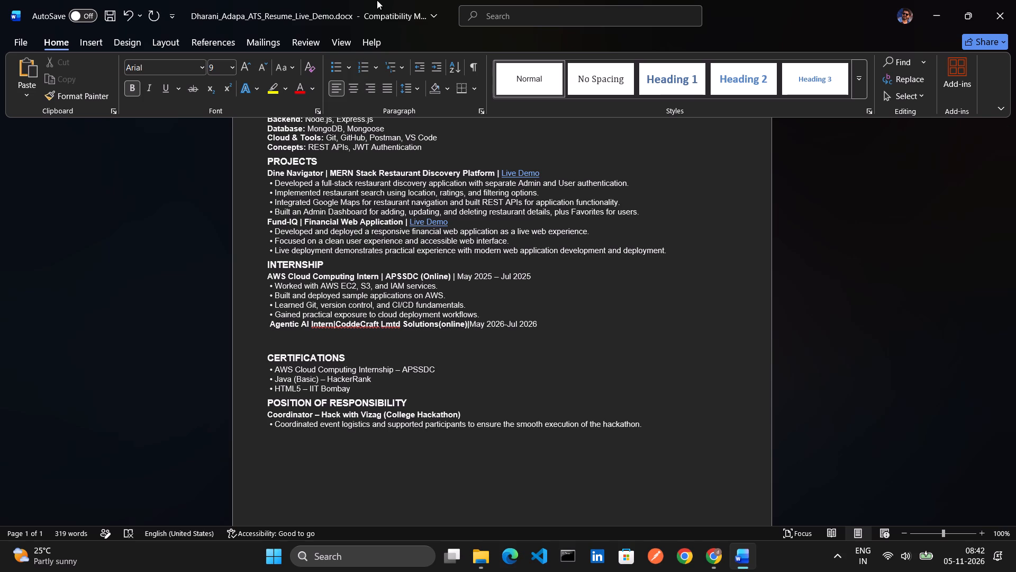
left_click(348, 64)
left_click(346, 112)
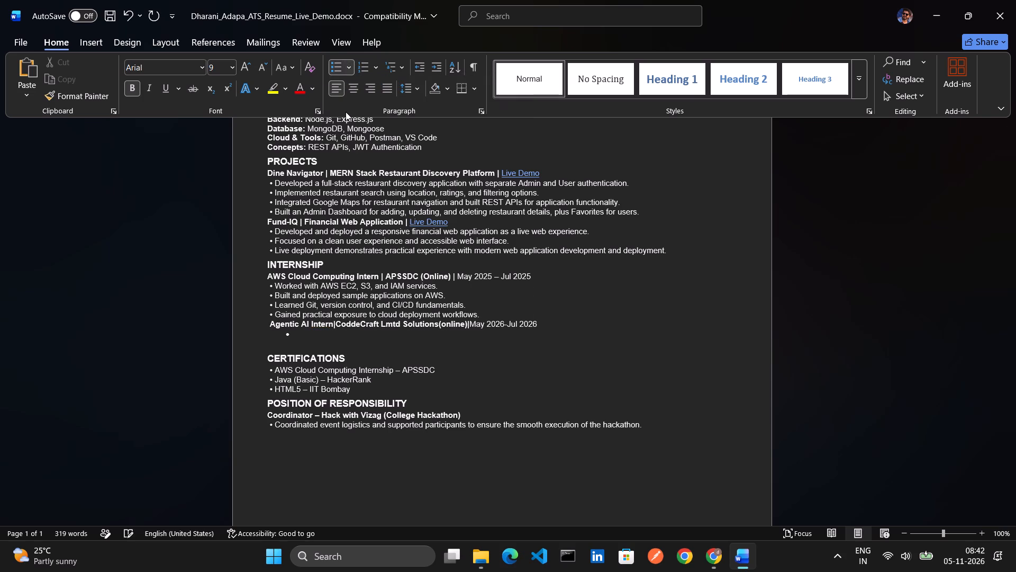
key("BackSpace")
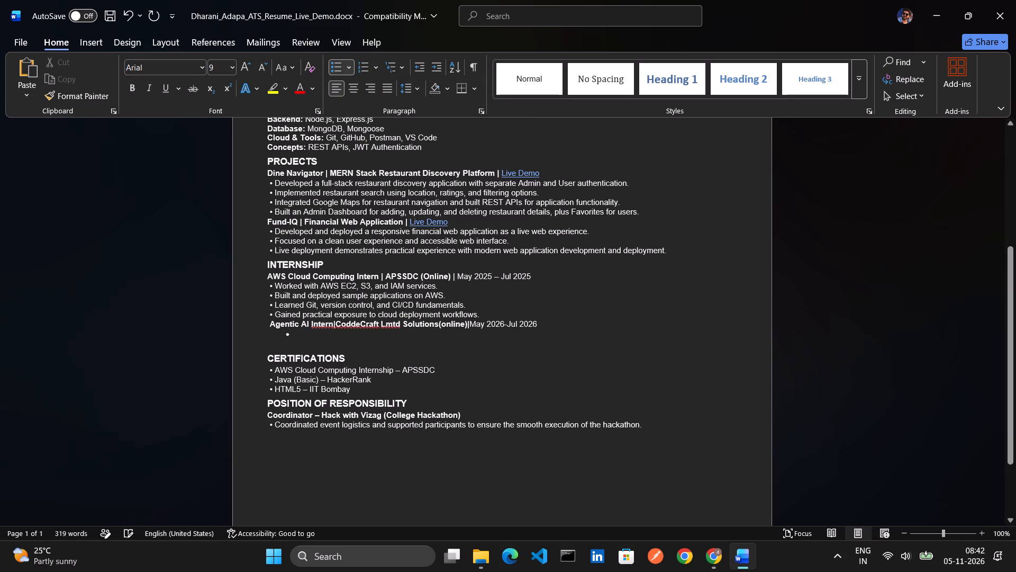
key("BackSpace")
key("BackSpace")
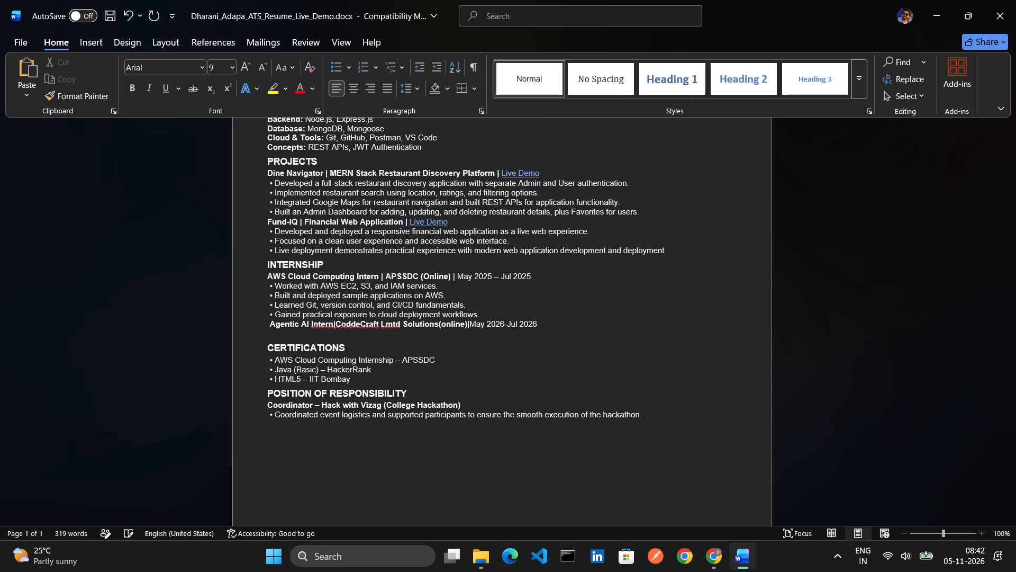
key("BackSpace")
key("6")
Start a new line below the Agentic AI Intern heading with a period as its bullet marker, enlarged to font size 16.
key("Return")
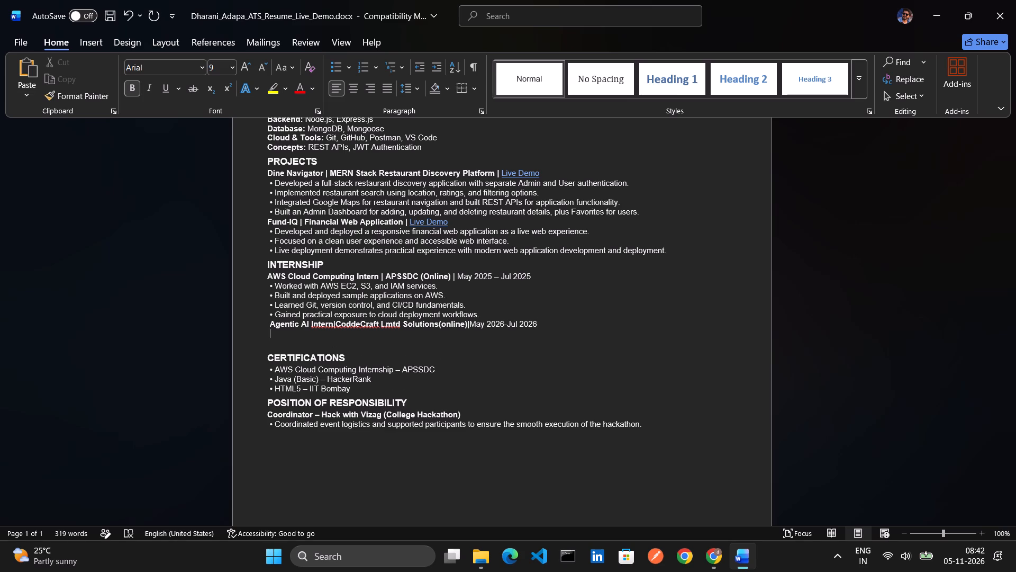
key("period")
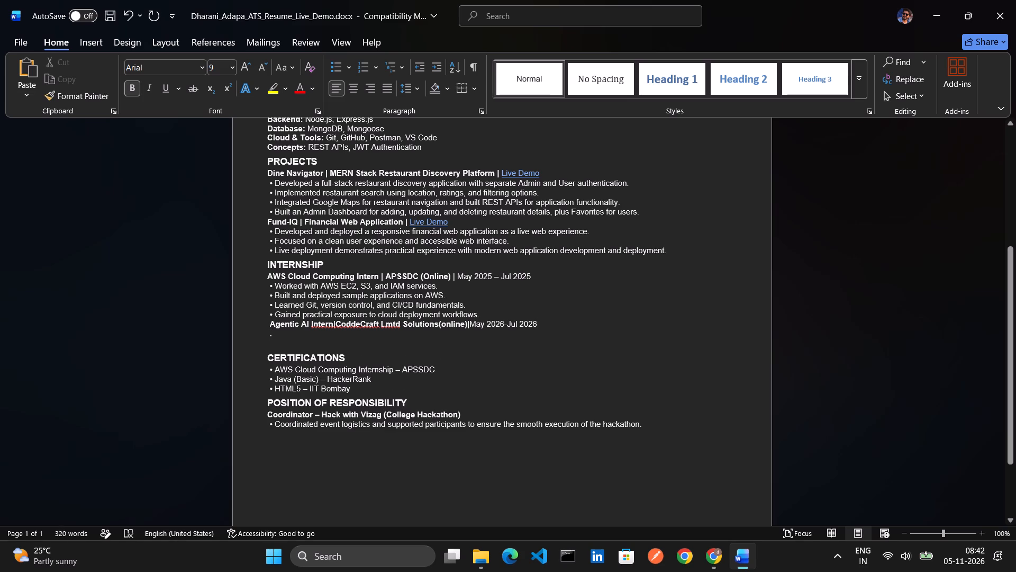
left_click_drag(266, 335, 277, 333)
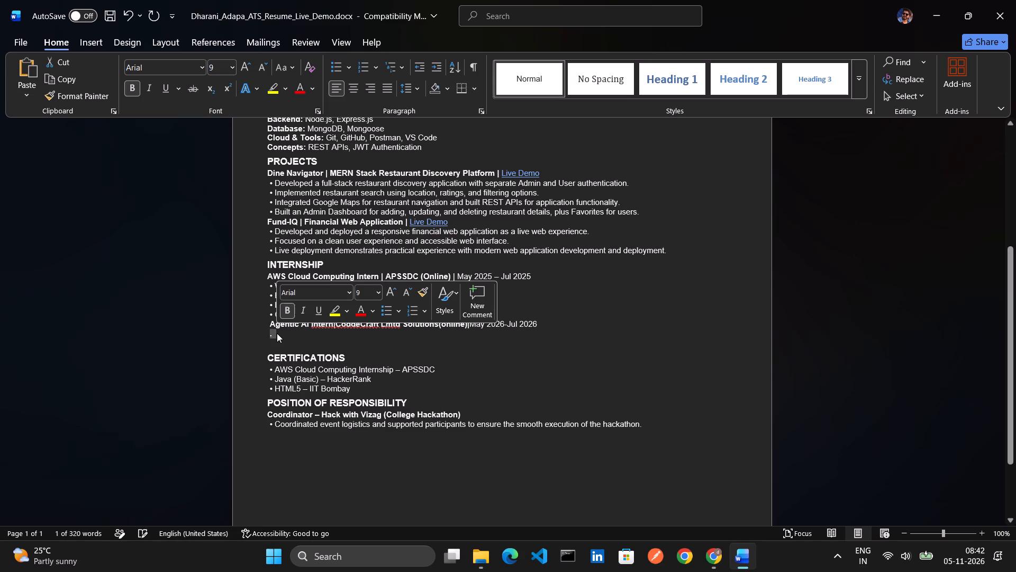
left_click(288, 309)
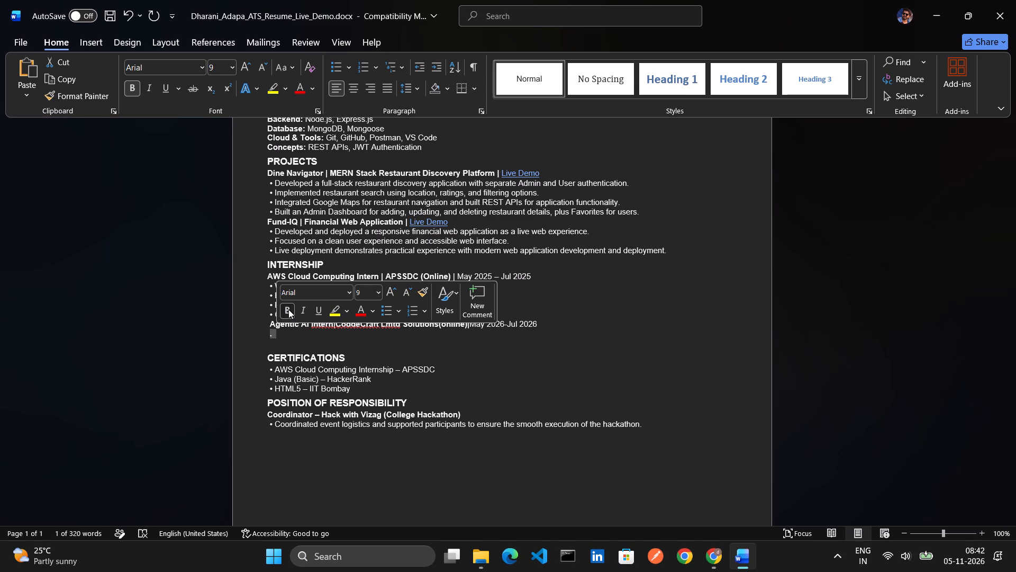
left_click(288, 309)
left_click(378, 292)
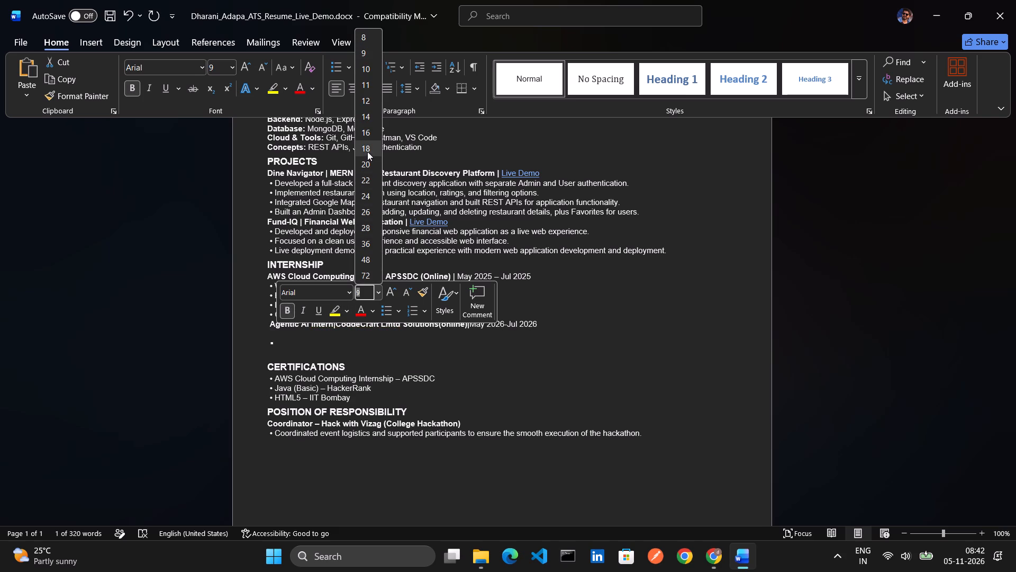
left_click(370, 125)
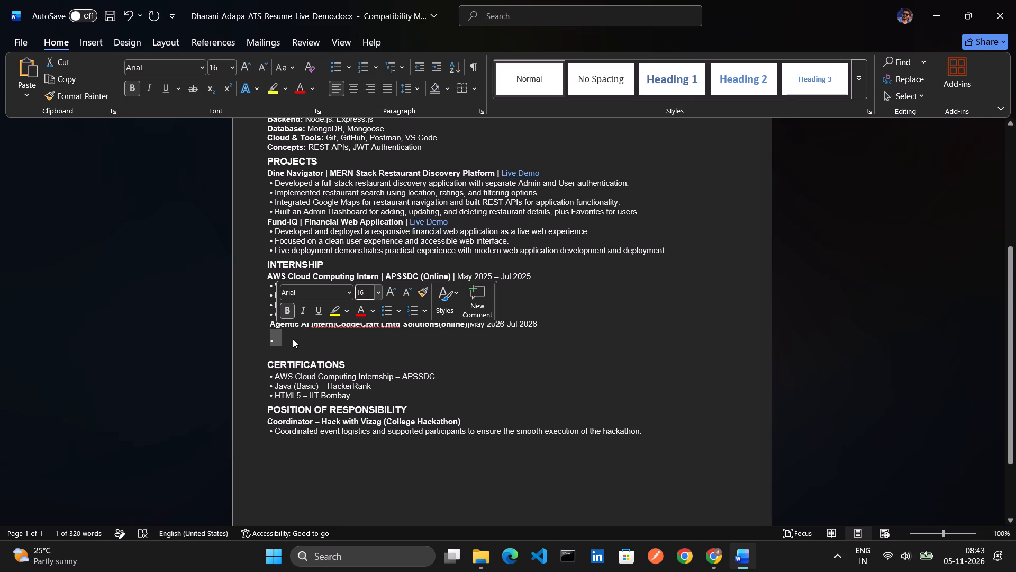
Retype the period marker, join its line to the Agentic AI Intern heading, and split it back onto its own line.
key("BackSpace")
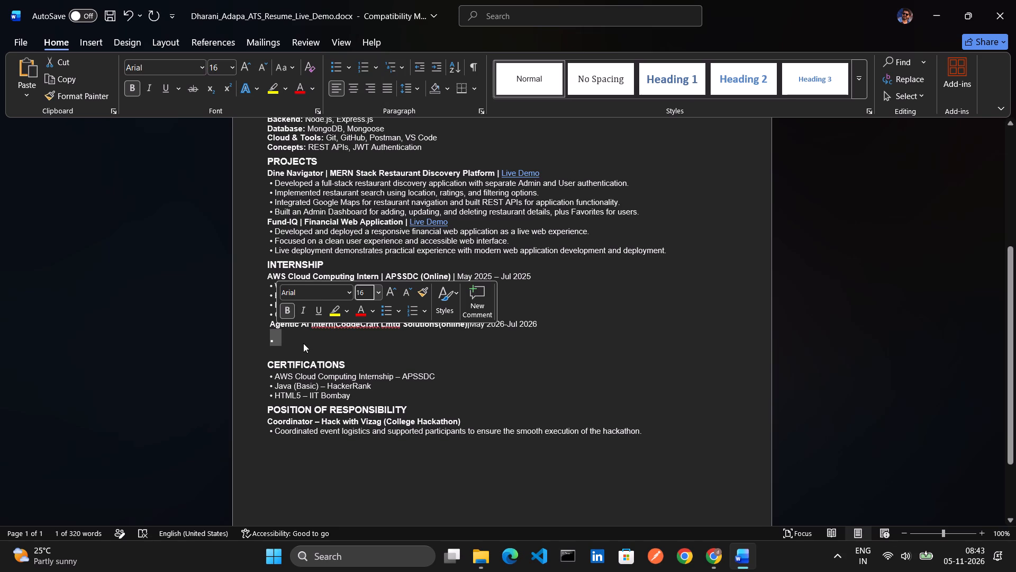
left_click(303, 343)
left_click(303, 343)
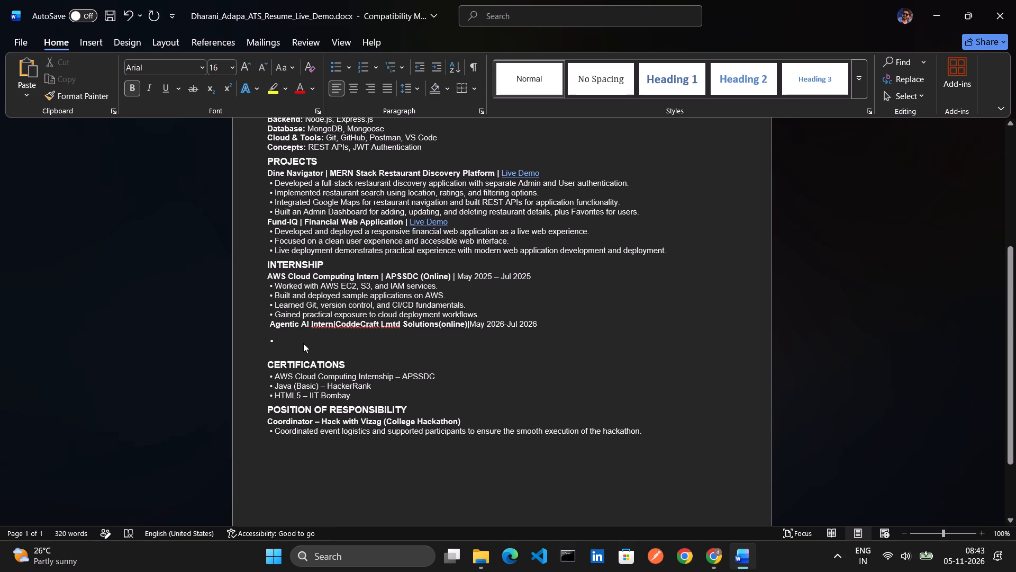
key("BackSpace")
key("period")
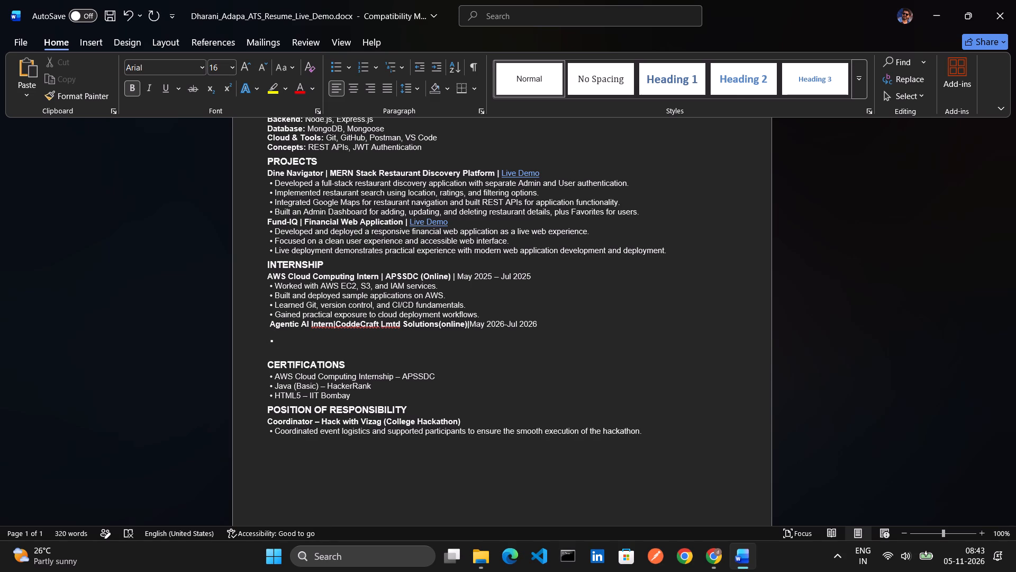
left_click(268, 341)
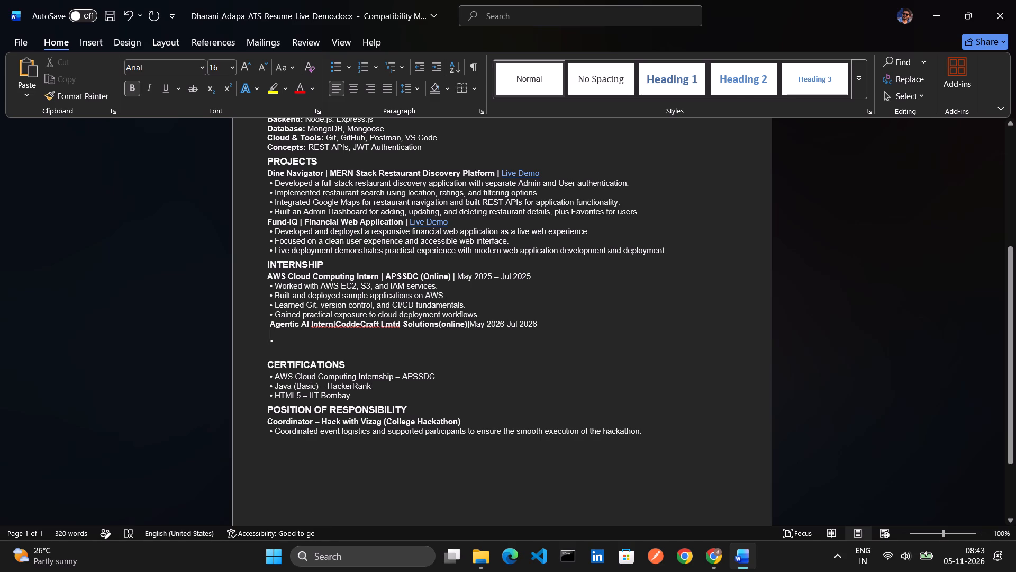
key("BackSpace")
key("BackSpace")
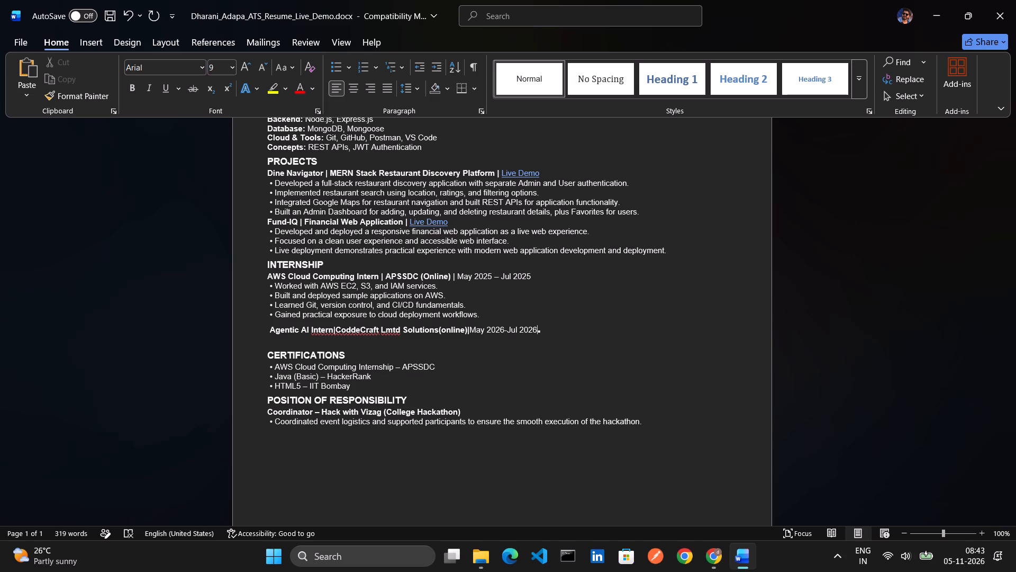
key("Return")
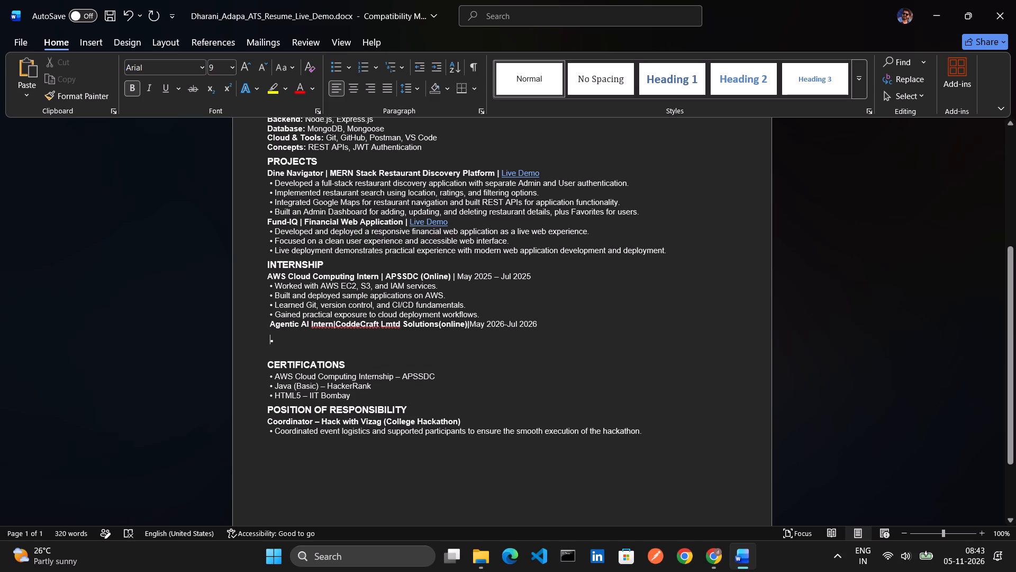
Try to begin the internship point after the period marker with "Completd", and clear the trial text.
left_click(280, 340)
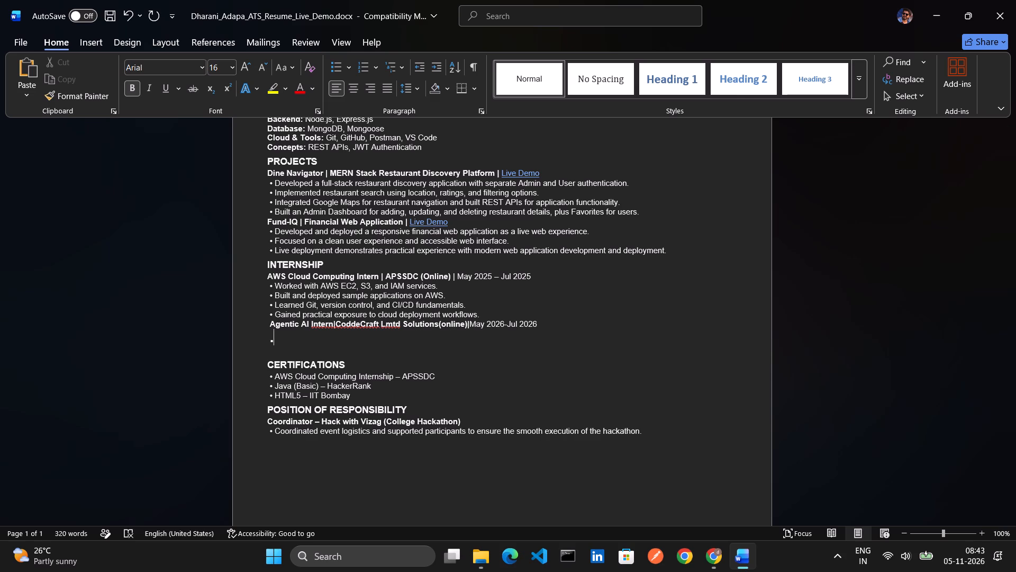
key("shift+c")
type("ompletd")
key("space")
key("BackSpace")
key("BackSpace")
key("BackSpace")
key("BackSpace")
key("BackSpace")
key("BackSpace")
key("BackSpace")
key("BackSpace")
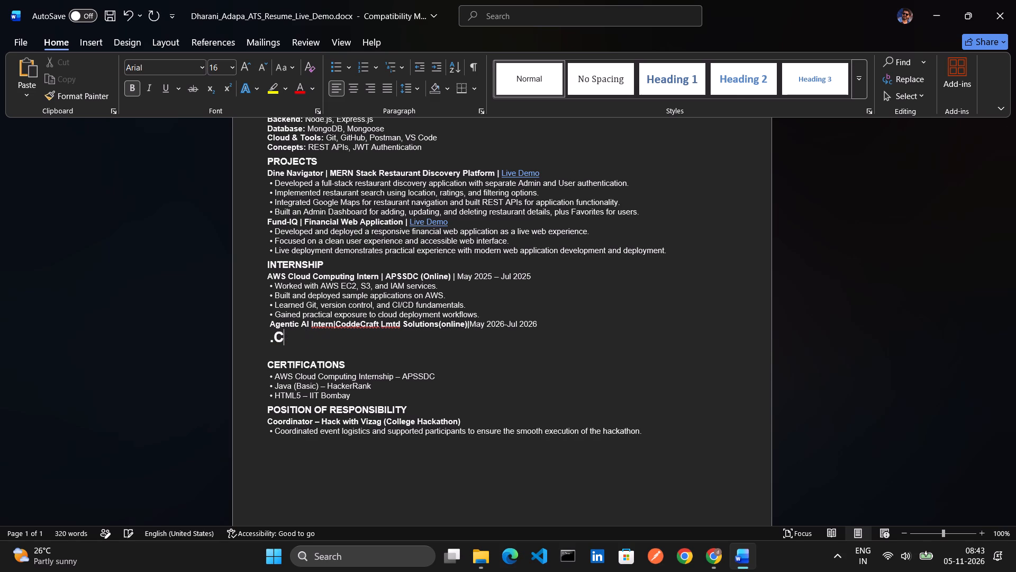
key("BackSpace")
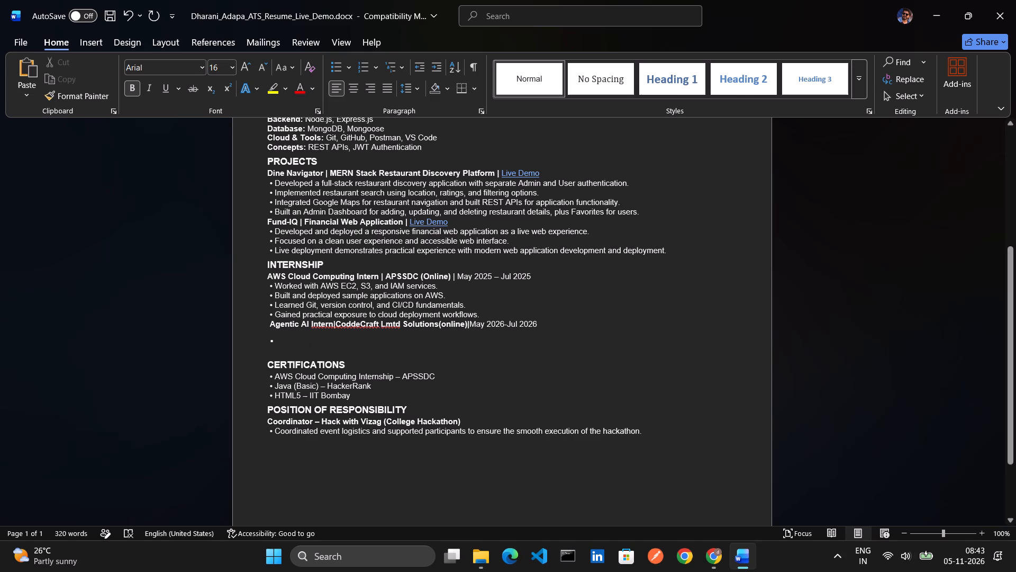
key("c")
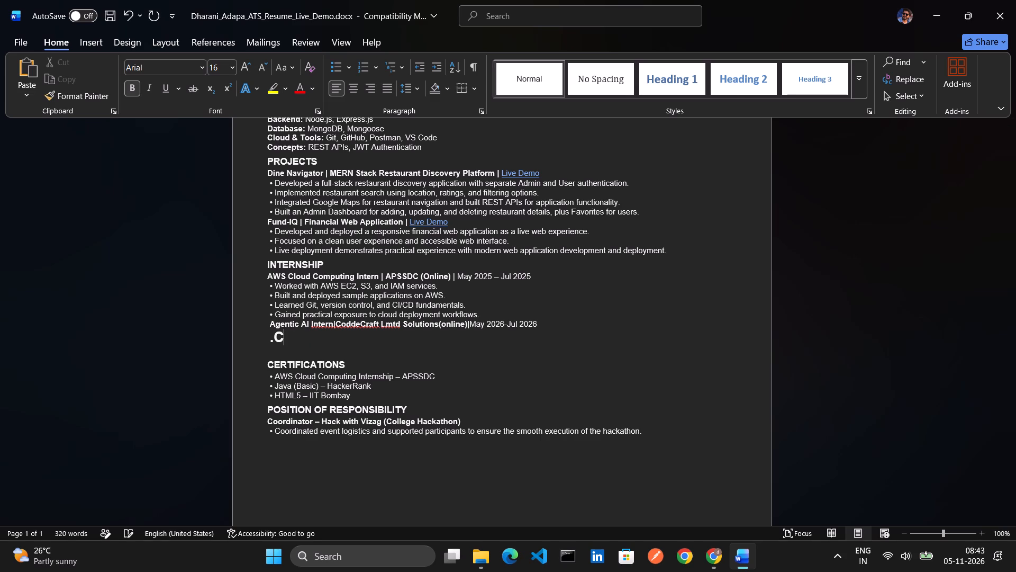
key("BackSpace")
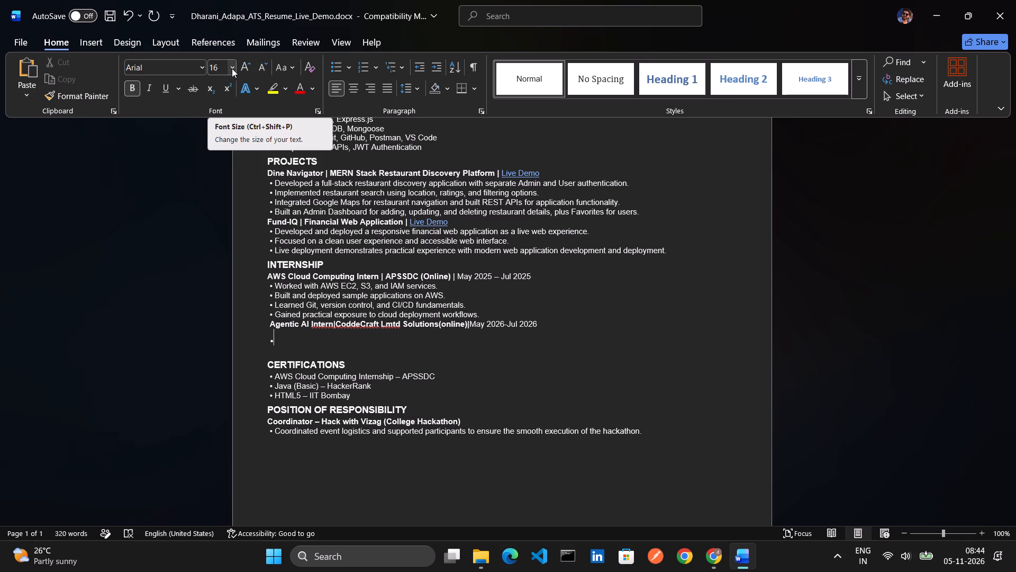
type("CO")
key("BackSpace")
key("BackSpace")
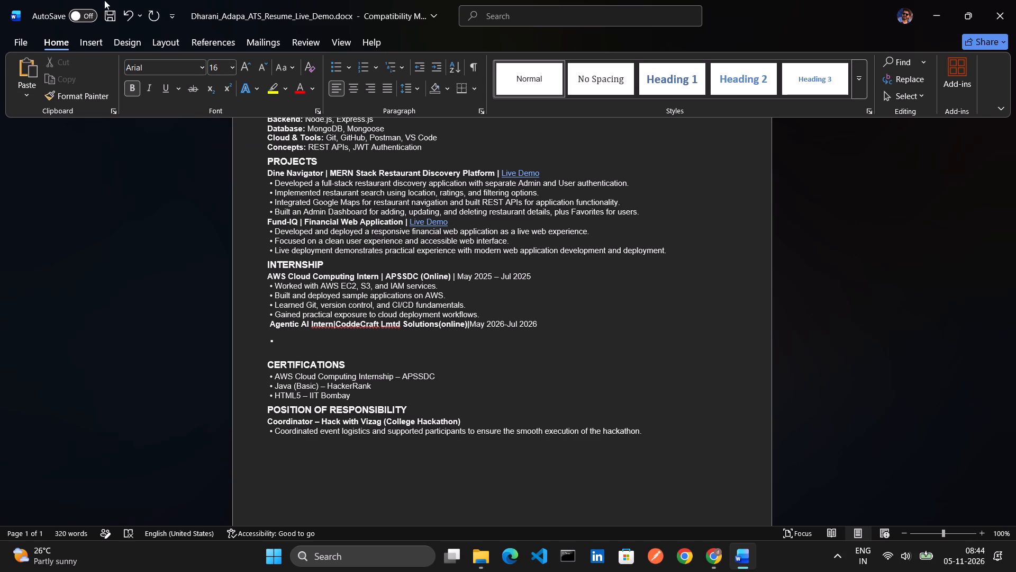
Turn off bold for the text that follows the period marker below the Agentic AI Intern heading.
left_click(133, 86)
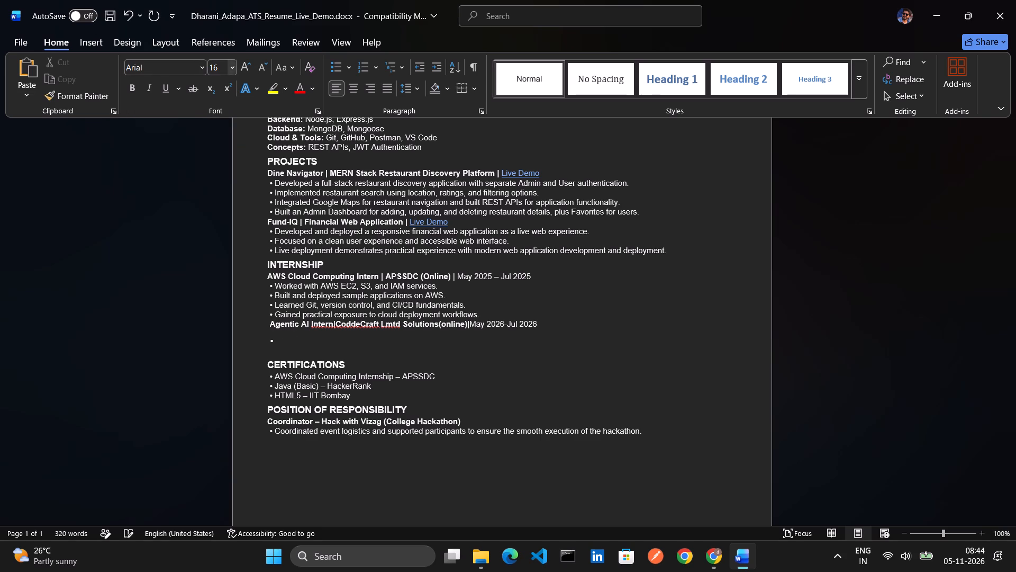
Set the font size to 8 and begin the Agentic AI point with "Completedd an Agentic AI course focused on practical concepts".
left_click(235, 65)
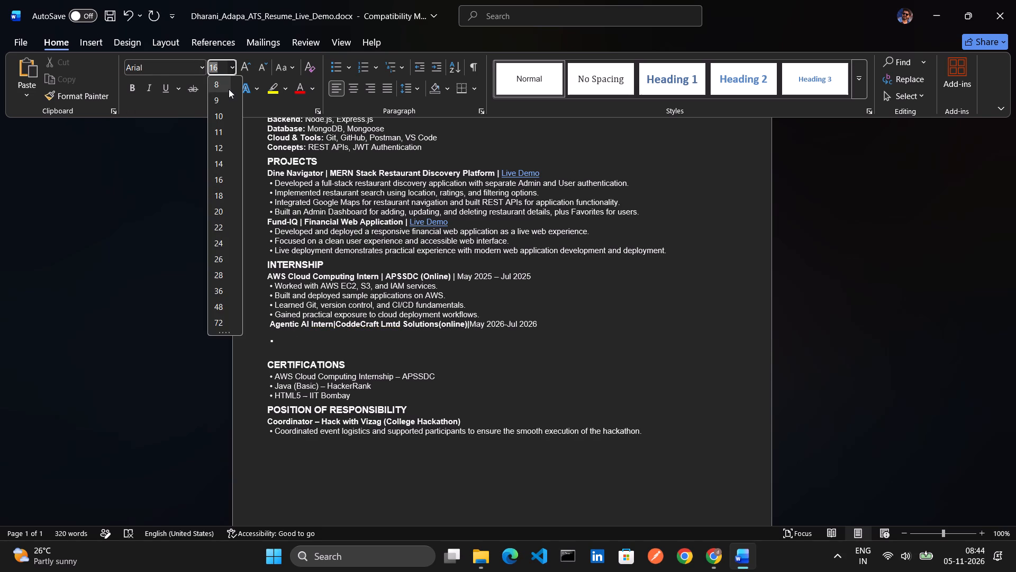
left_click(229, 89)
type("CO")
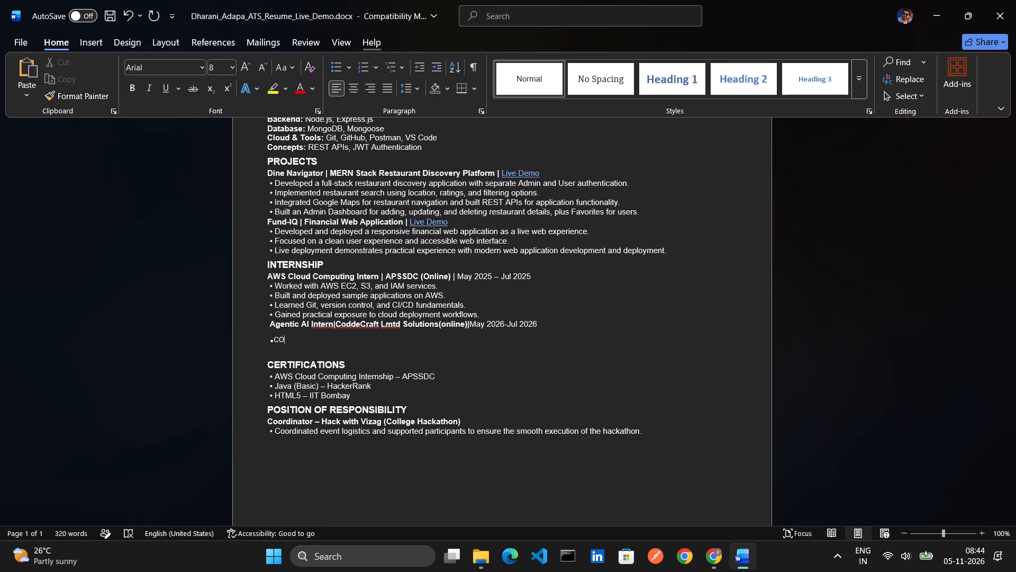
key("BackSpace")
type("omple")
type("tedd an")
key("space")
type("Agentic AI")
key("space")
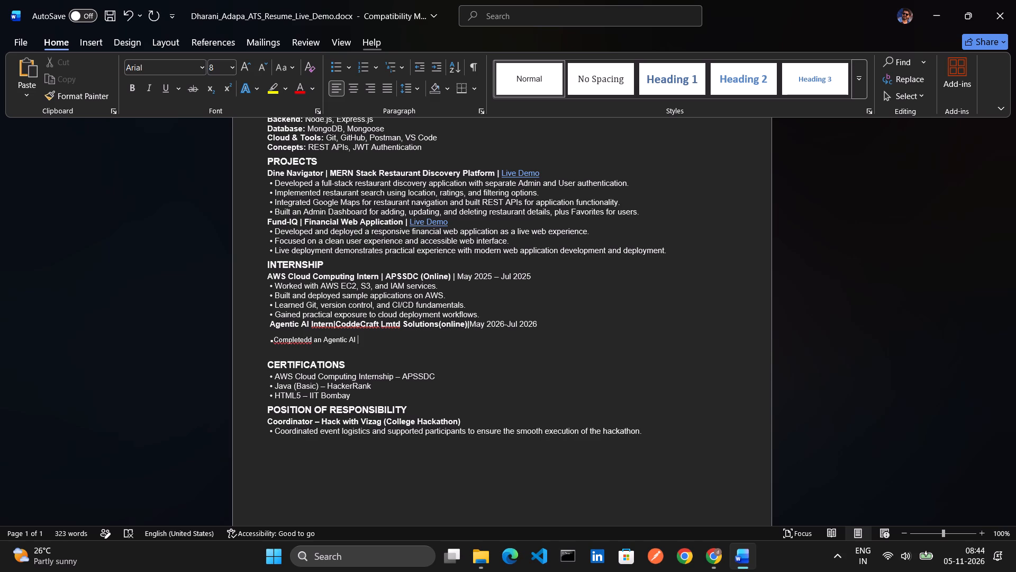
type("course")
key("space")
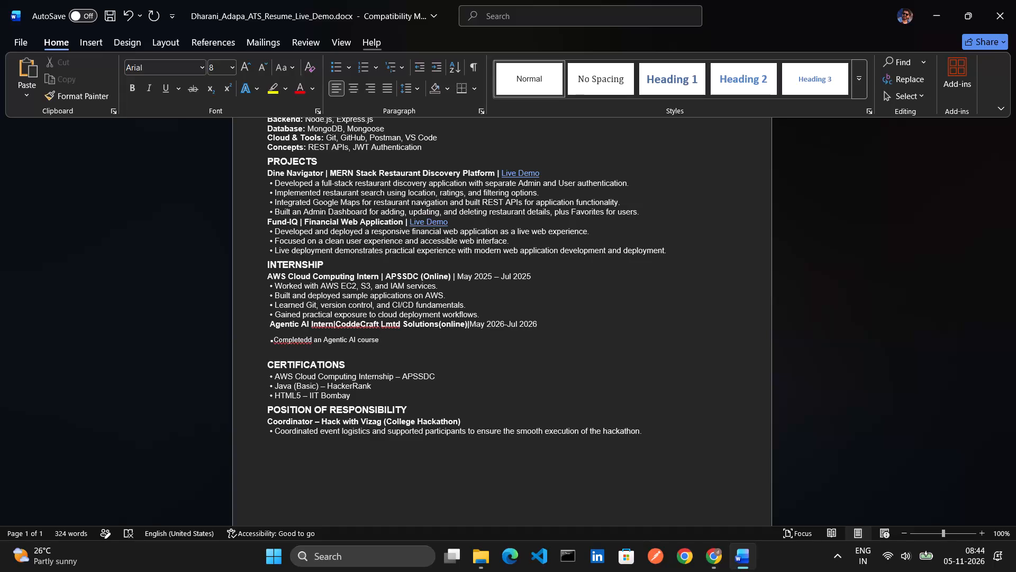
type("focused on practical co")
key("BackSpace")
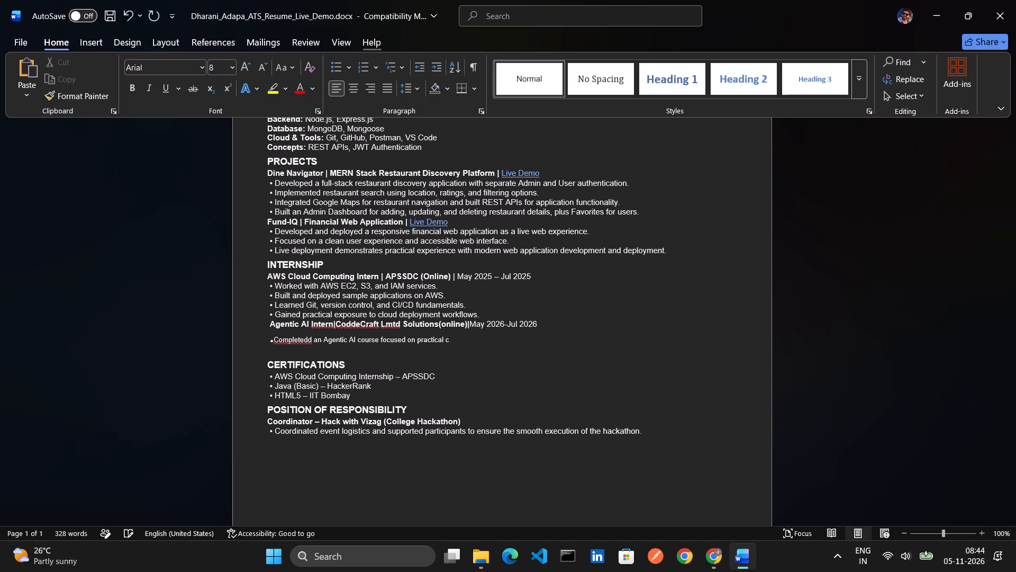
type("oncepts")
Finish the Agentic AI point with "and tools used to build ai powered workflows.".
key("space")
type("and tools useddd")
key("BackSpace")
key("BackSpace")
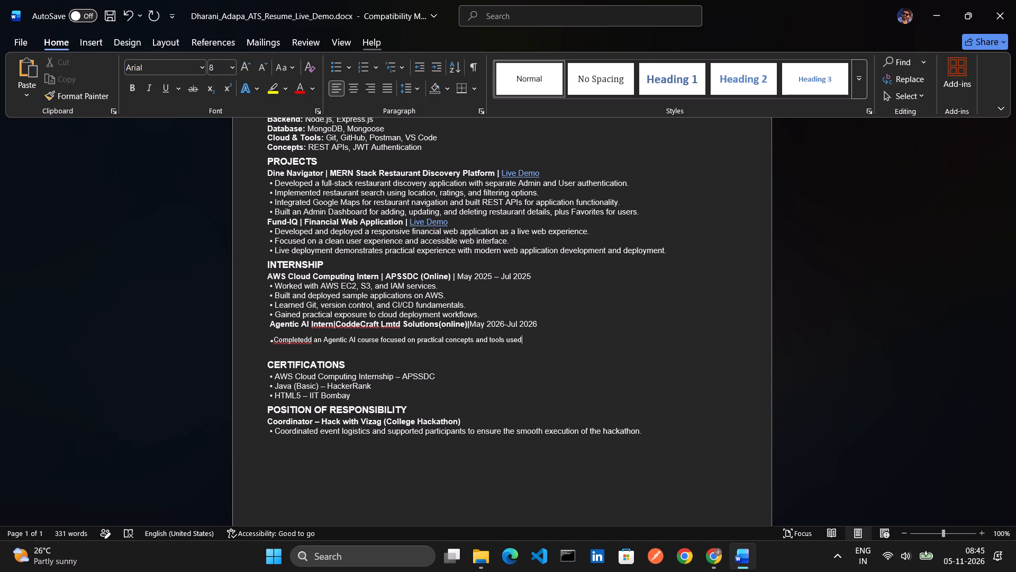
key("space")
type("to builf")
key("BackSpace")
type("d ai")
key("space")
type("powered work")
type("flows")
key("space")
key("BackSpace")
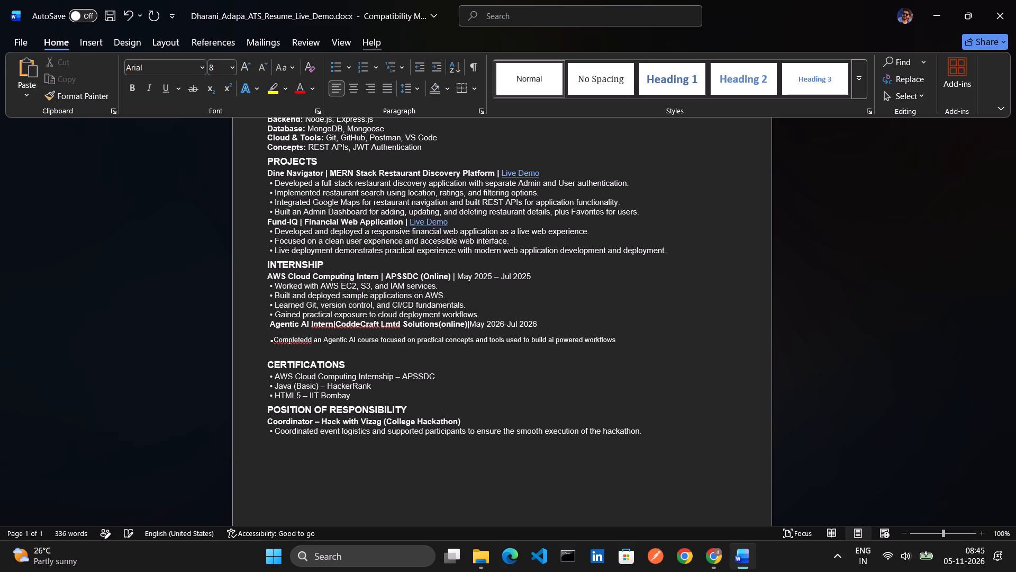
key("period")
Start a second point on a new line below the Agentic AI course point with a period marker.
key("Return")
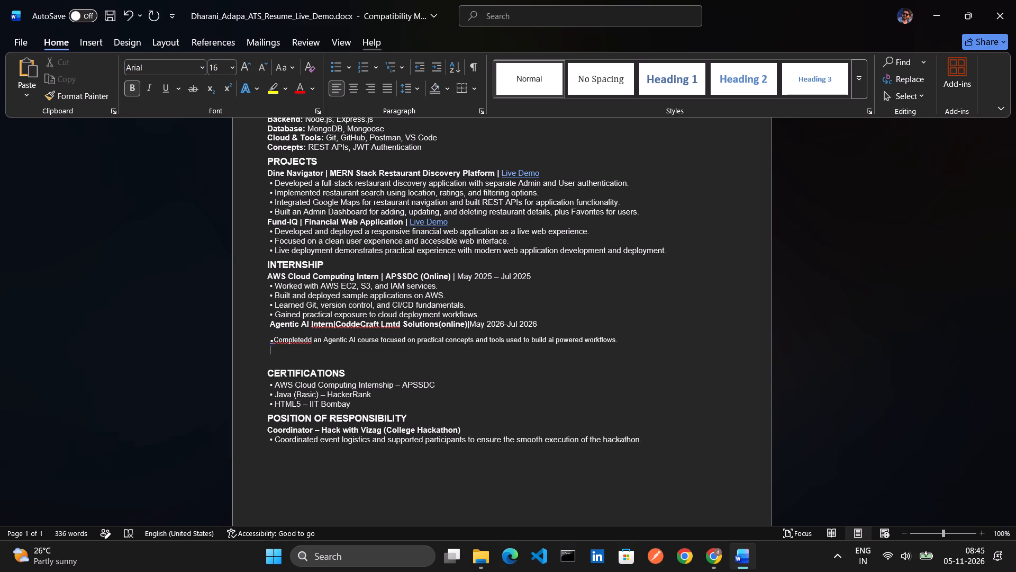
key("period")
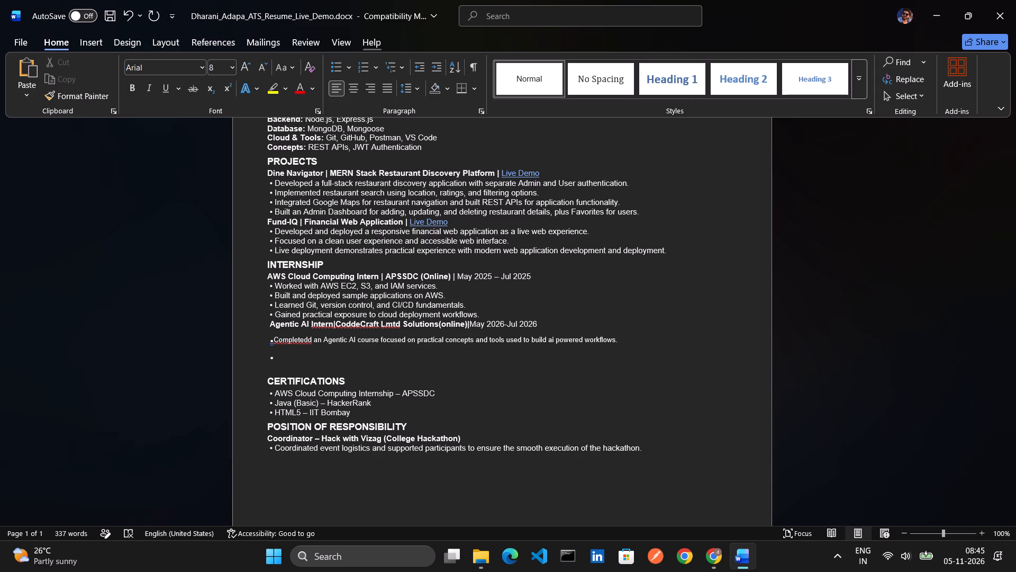
Delete the whole Agentic AI Intern entry with its points, plus the period ending the cloud deployment workflows line above it.
key("BackSpace")
key("BackSpace")
key("BackSpace")
key("BackSpace")
key("BackSpace")
key("BackSpace")
key("BackSpace")
key("BackSpace")
key("BackSpace")
key("BackSpace")
key("BackSpace")
key("BackSpace")
key("BackSpace")
key("BackSpace")
key("BackSpace")
key("BackSpace")
key("BackSpace")
key("BackSpace")
key("BackSpace")
key("BackSpace")
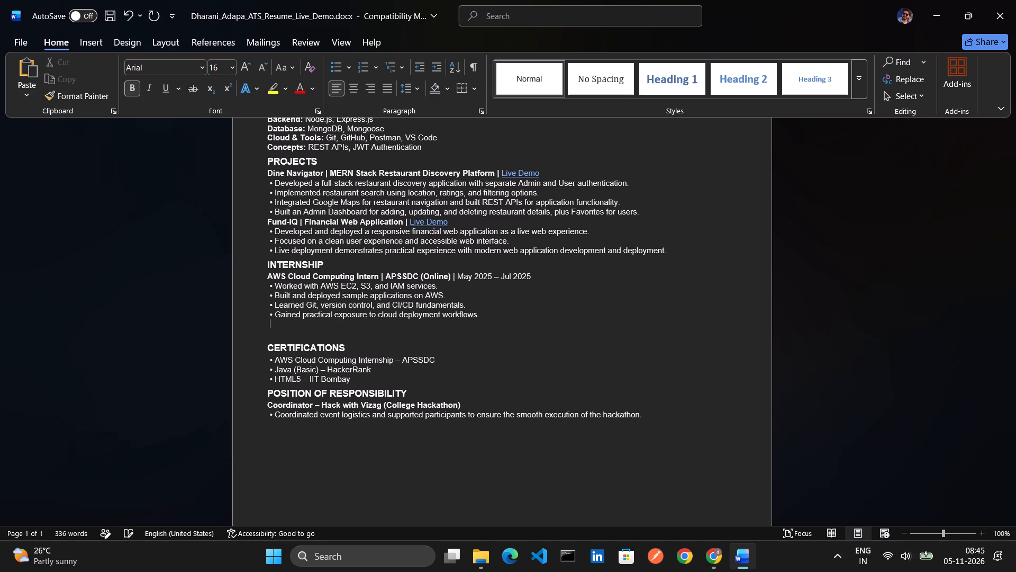
key("BackSpace")
key("BackSpace")
key("BackSpace")
Close the resume document.
scroll(477, 31, "up", 2)
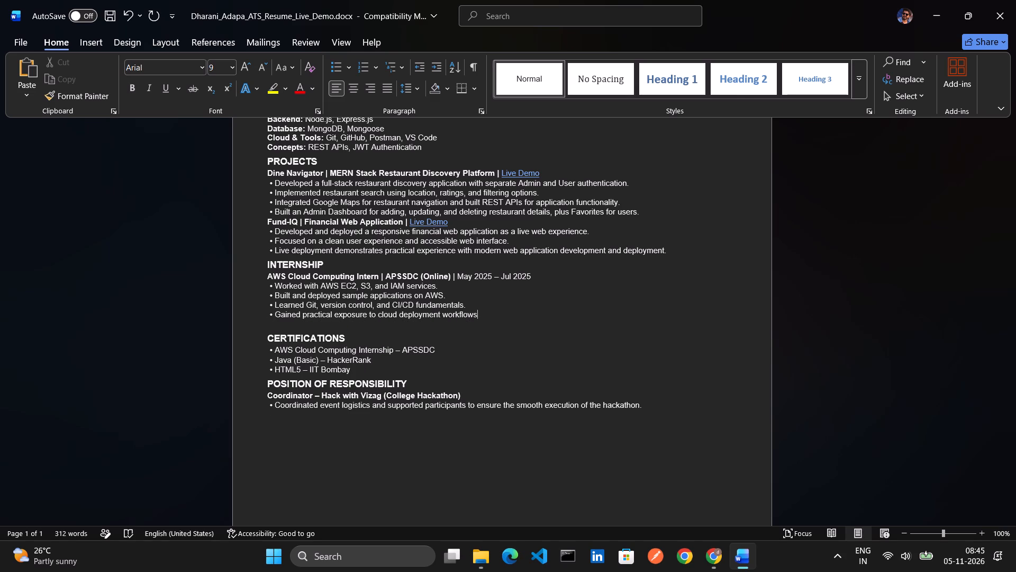
scroll(477, 31, "up", 3)
scroll(459, 258, "up", 3)
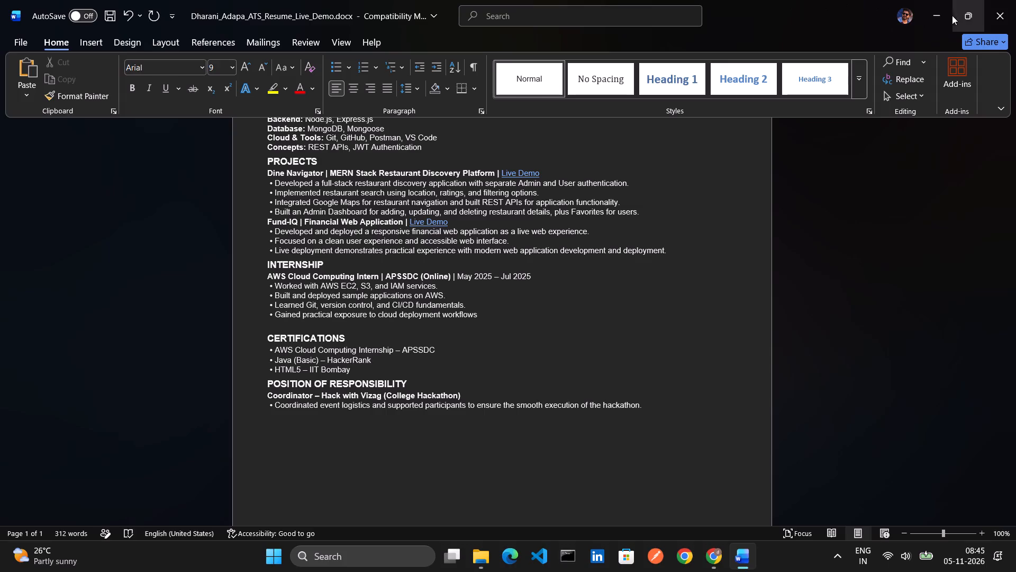
scroll(549, 288, "up", 6)
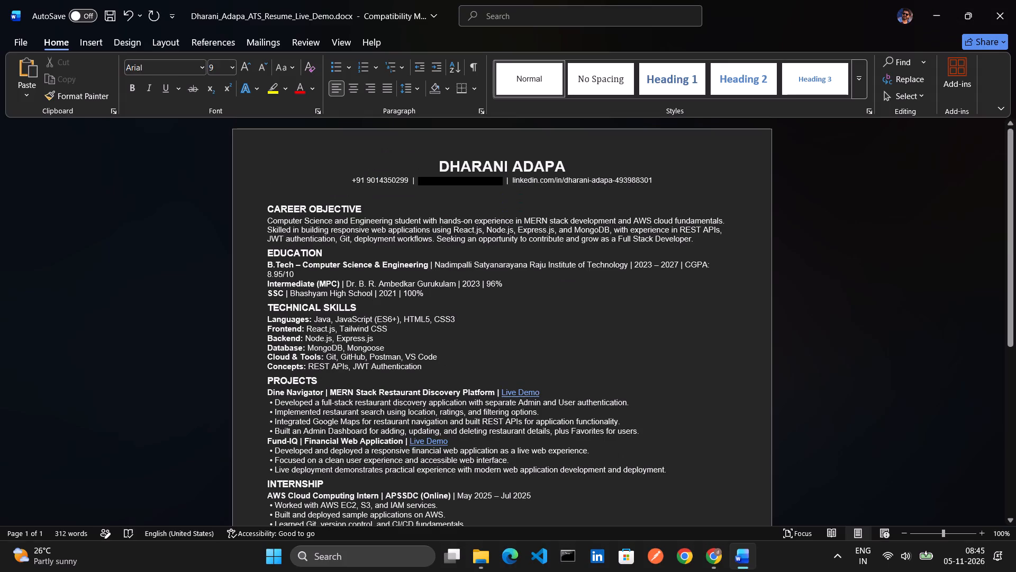
left_click(997, 11)
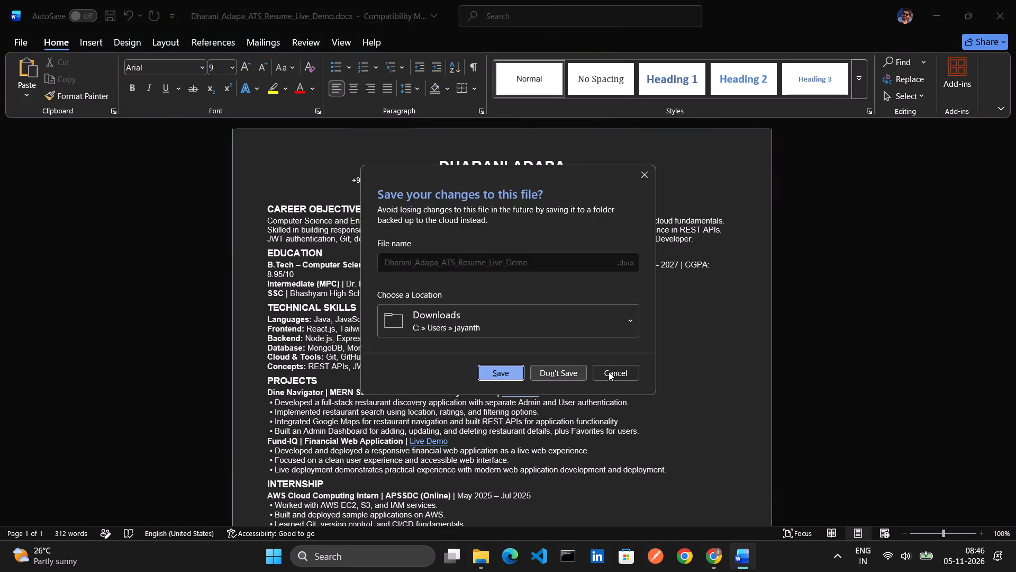
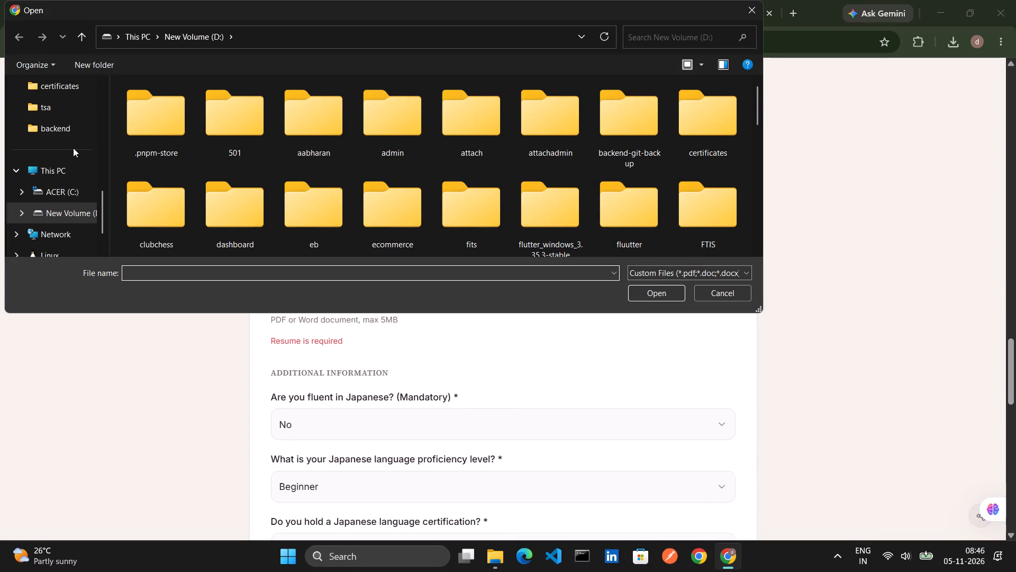
Select the ATS Resume Live Demo Word document from the Downloads folder as the application's resume file.
scroll(73, 148, "up", 4)
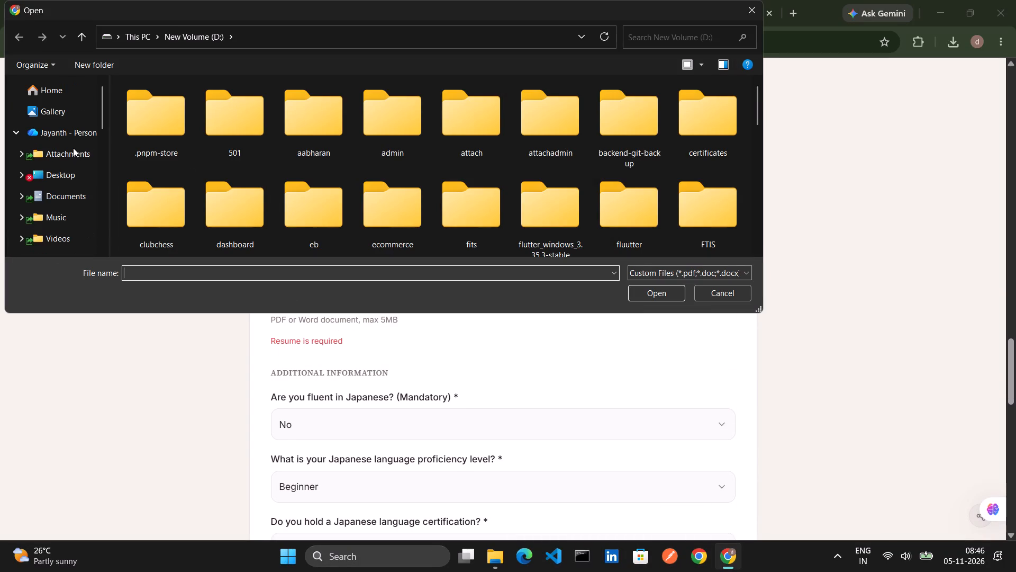
scroll(73, 148, "down", 1)
scroll(65, 146, "up", 1)
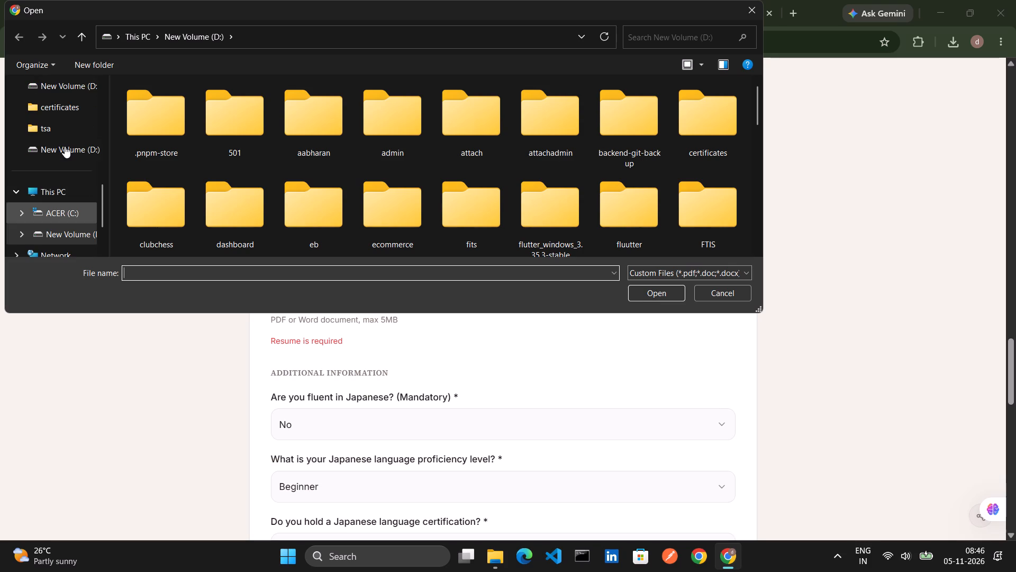
scroll(65, 146, "up", 1)
left_click(71, 90)
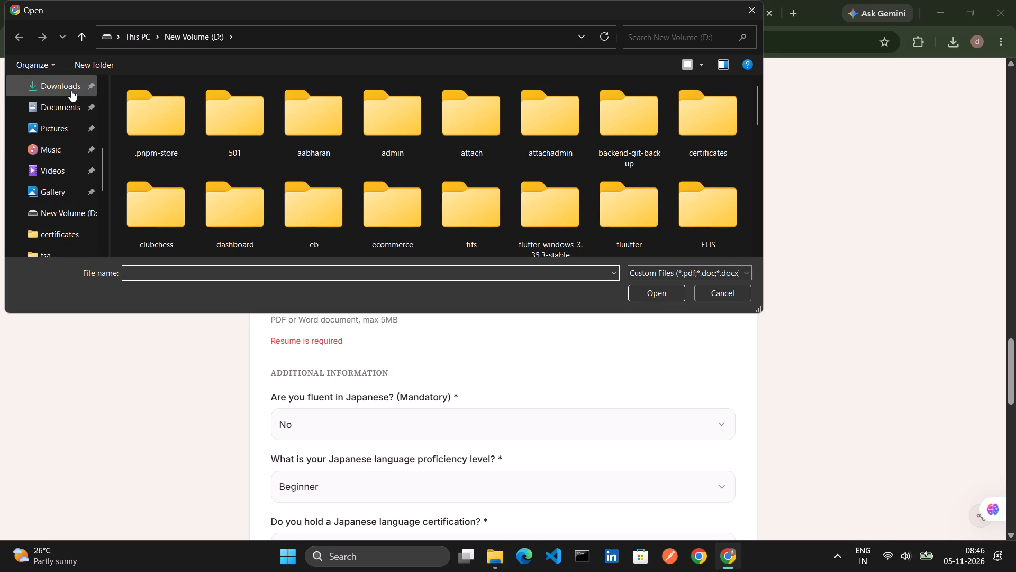
left_click(158, 119)
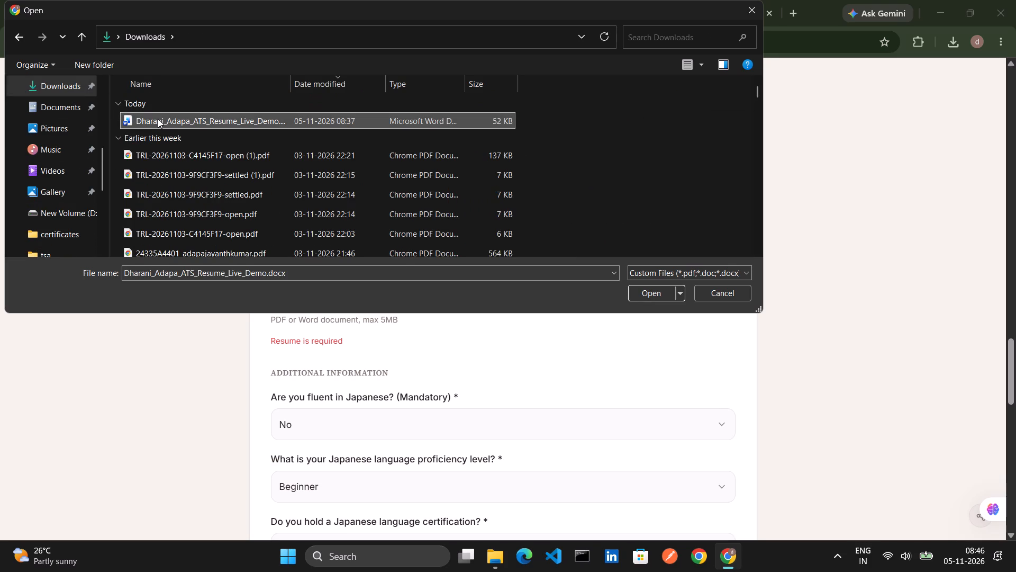
scroll(166, 182, "down", 1)
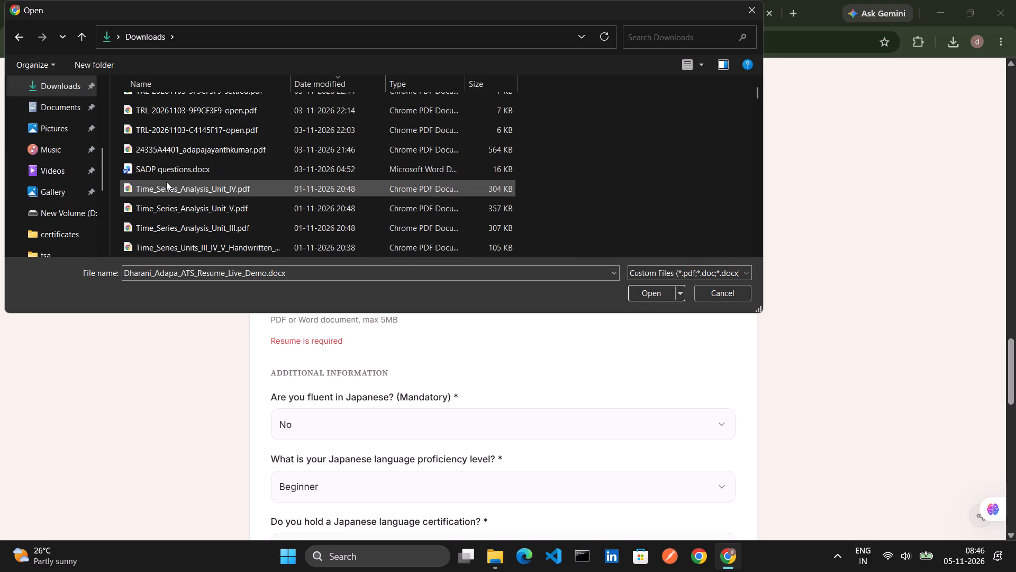
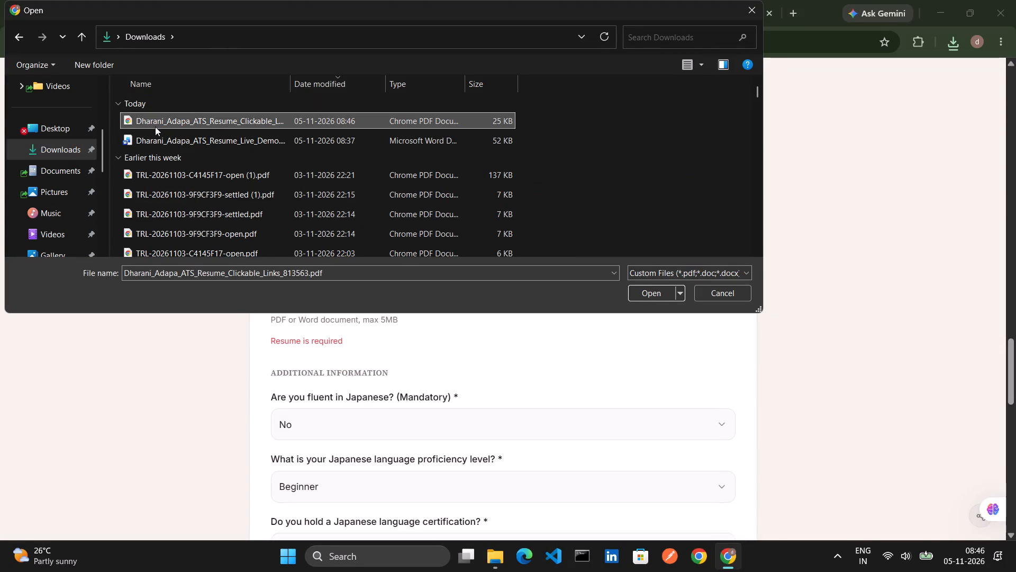
Attach the ATS Resume Clickable Links PDF from the Downloads folder as the application's resume.
left_click(645, 294)
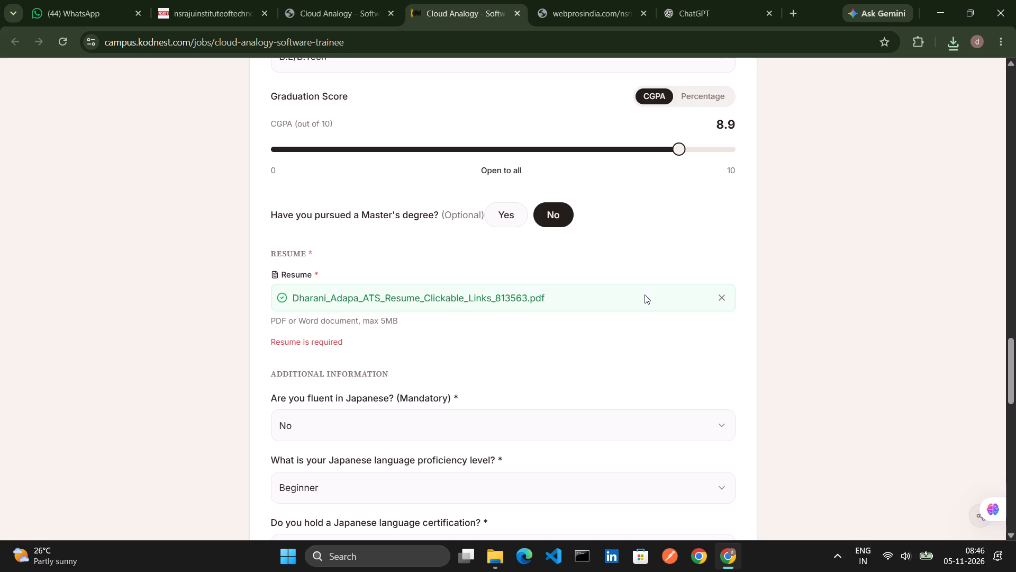
Submit the completed Cloud Analogy Software Trainee application.
scroll(645, 294, "down", 9)
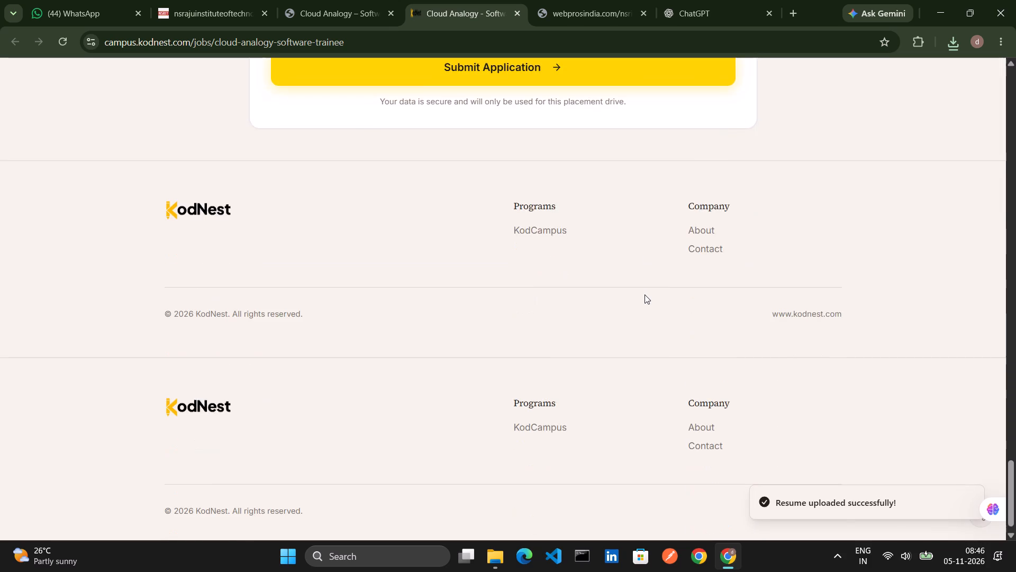
scroll(645, 294, "up", 2)
left_click(550, 198)
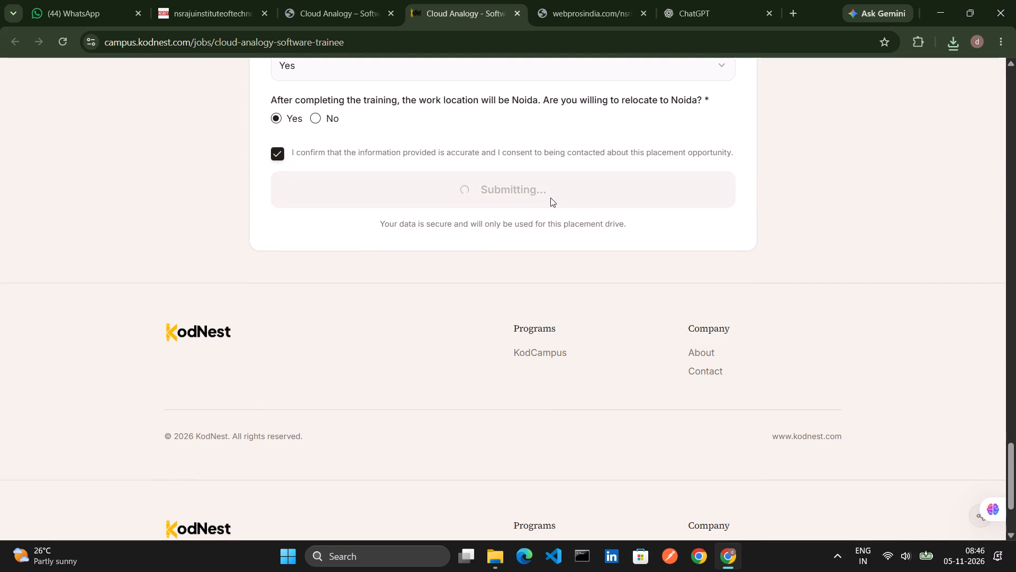
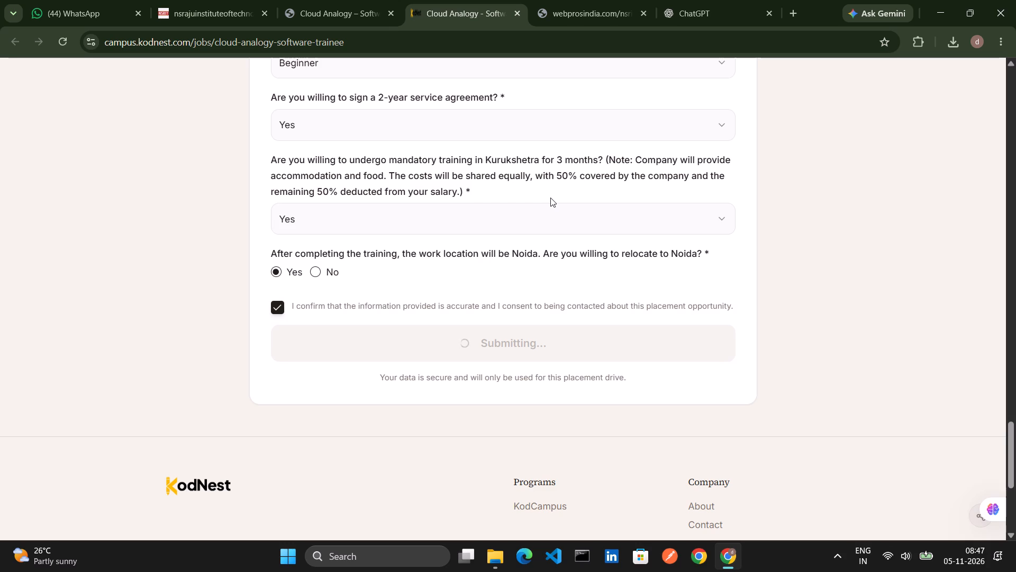
Review the Cloud Analogy Software Trainee listing on the NSRIT job board.
left_click(342, 0)
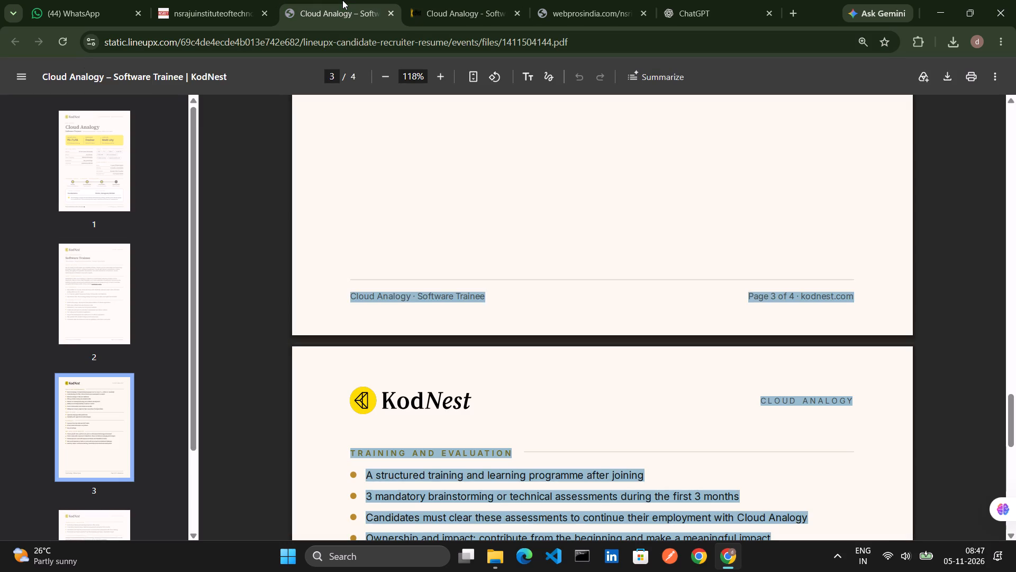
left_click(228, 0)
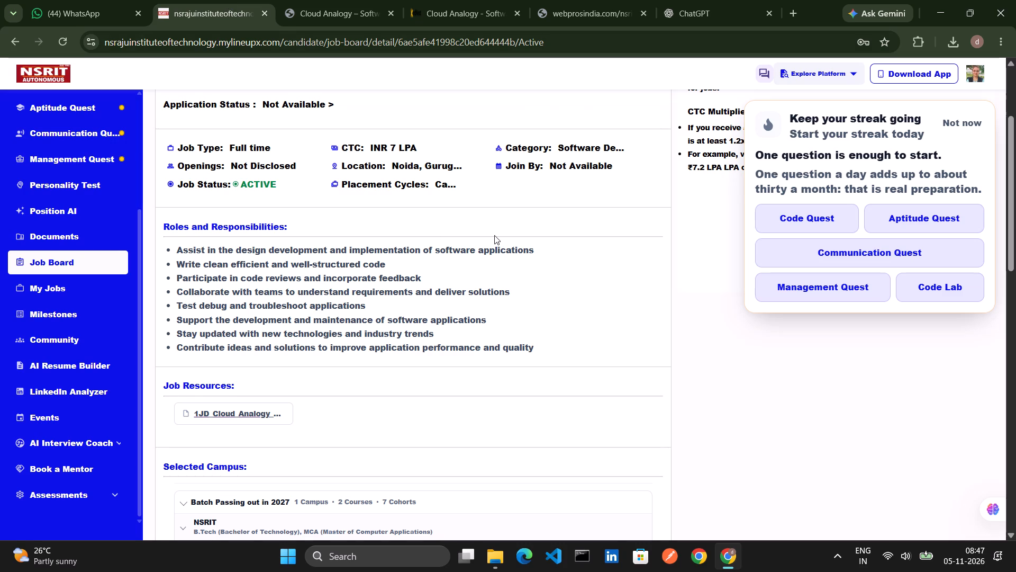
scroll(494, 235, "up", 5)
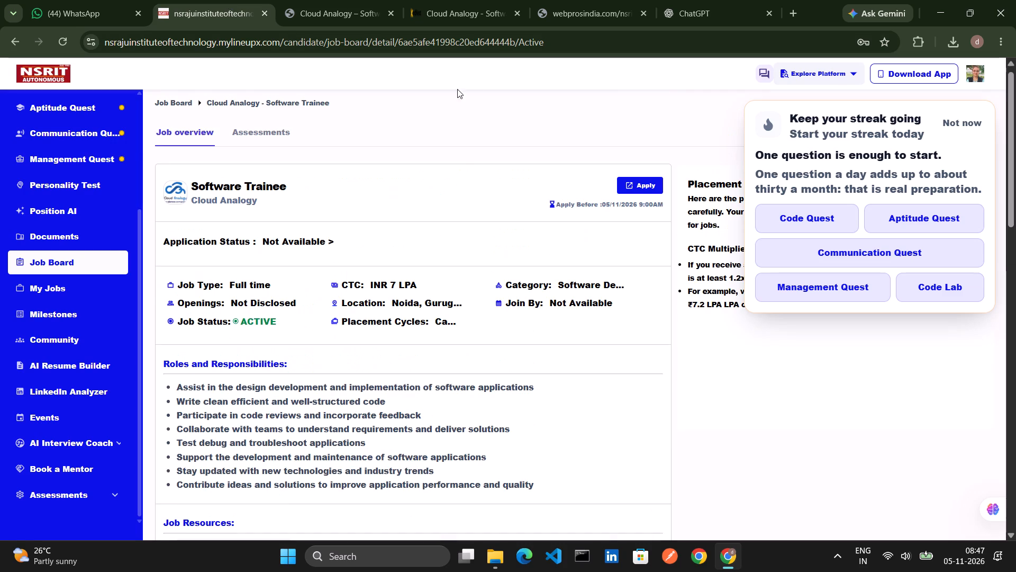
Check the submission status of the Cloud Analogy application on the KodNest drive page.
left_click(475, 0)
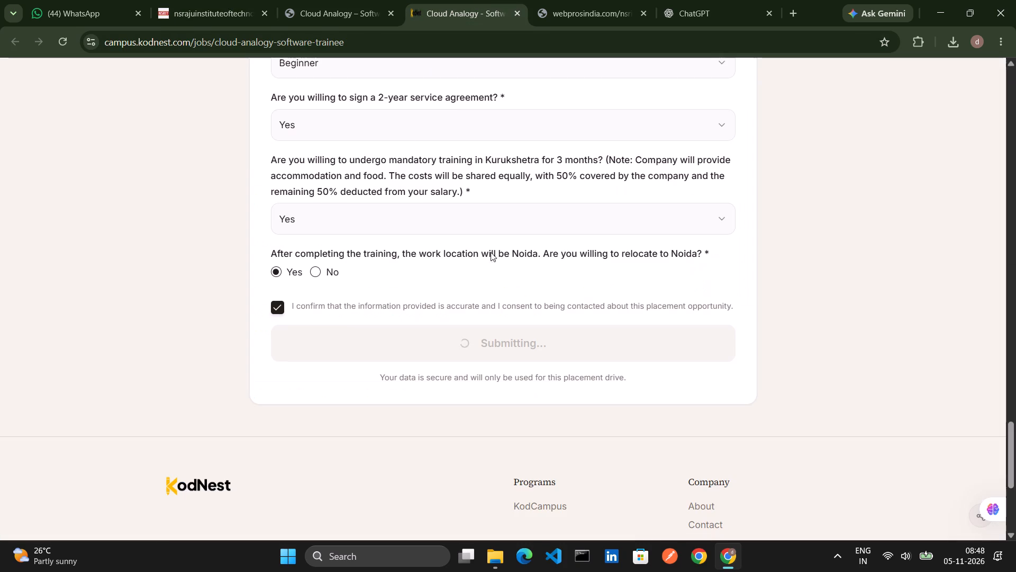
scroll(519, 279, "up", 5)
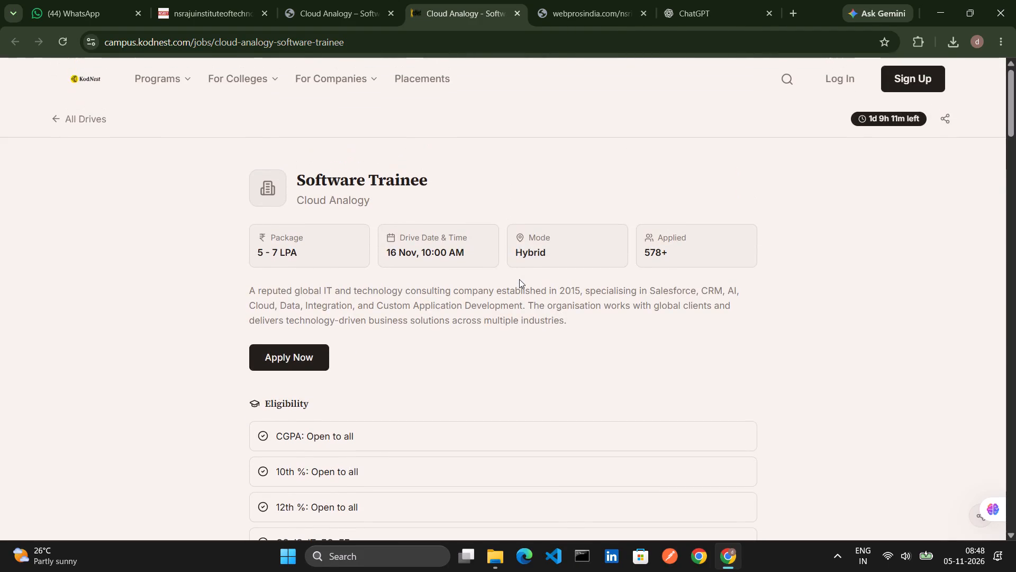
scroll(519, 279, "down", 13)
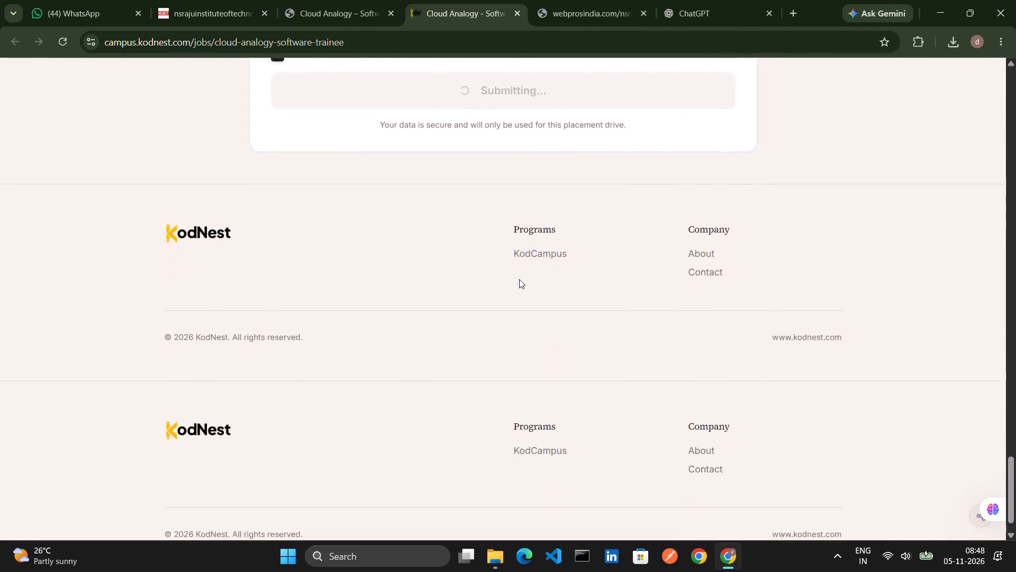
scroll(519, 279, "up", 2)
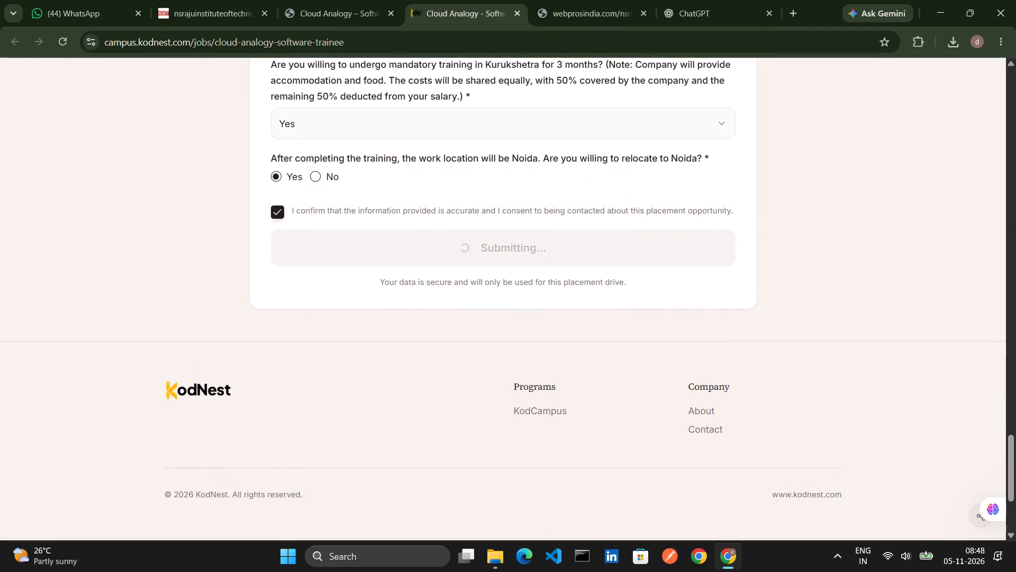
scroll(519, 279, "up", 6)
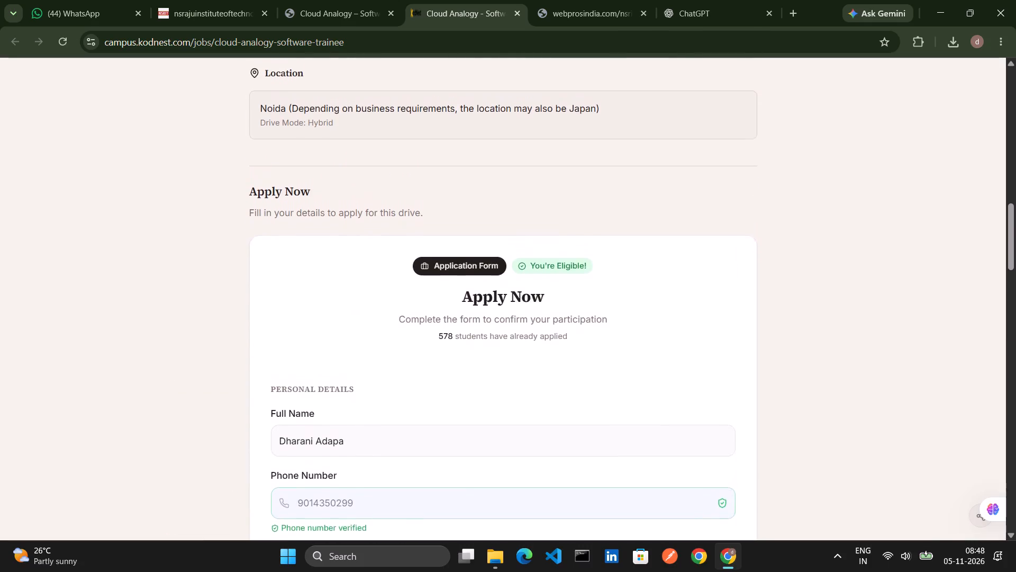
scroll(519, 279, "up", 6)
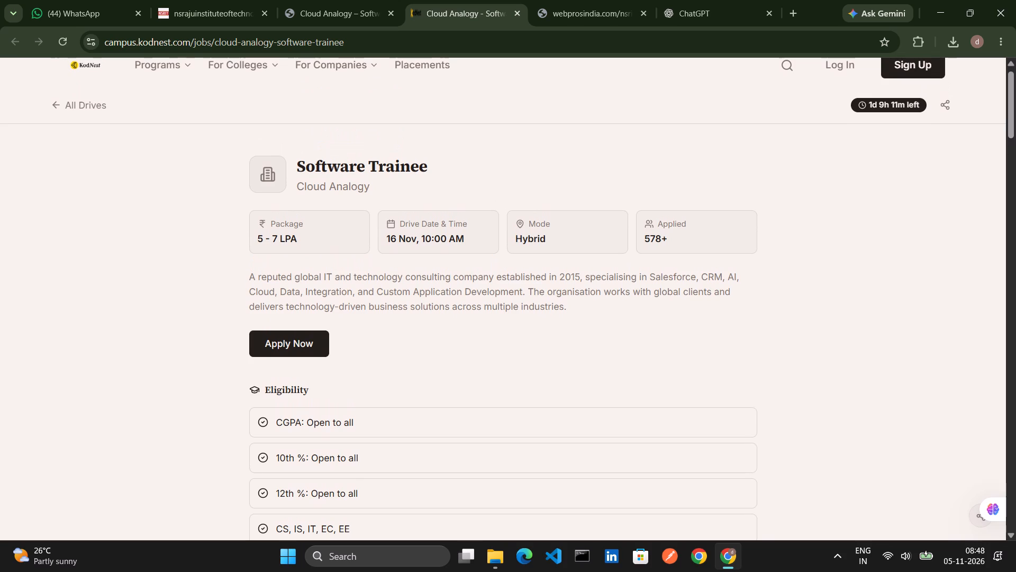
scroll(519, 279, "up", 2)
scroll(519, 279, "down", 9)
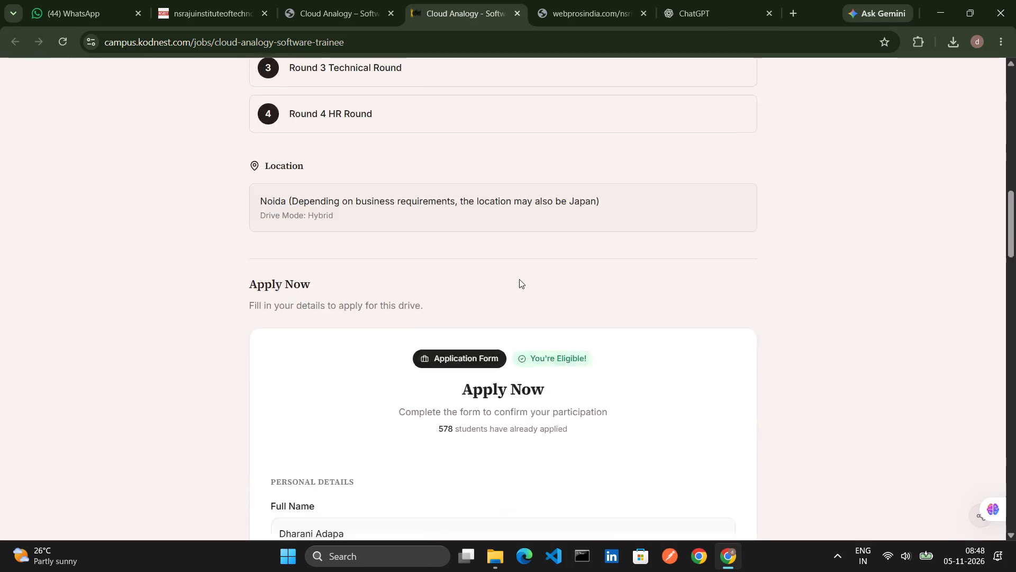
scroll(519, 279, "down", 8)
scroll(519, 279, "up", 2)
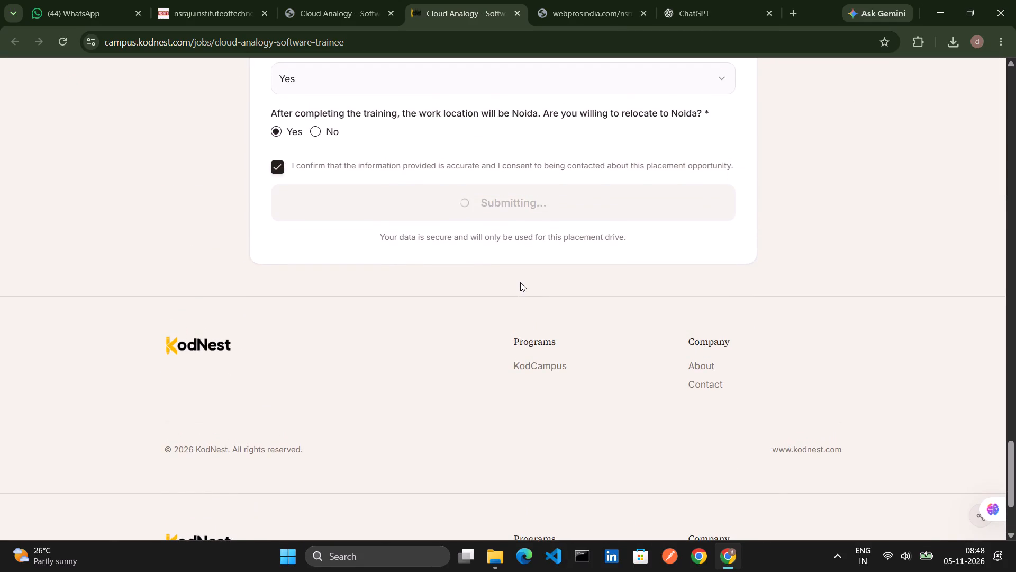
Apply to the Software Trainee job on the NSRIT job board through the campus.kodnest.com link, and confirm having applied.
left_click(221, 0)
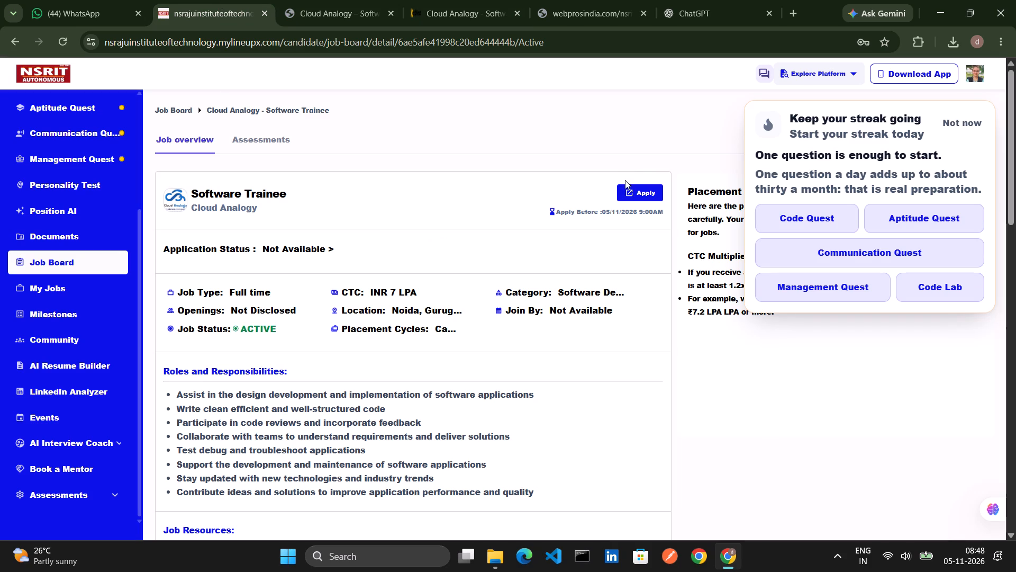
left_click(628, 196)
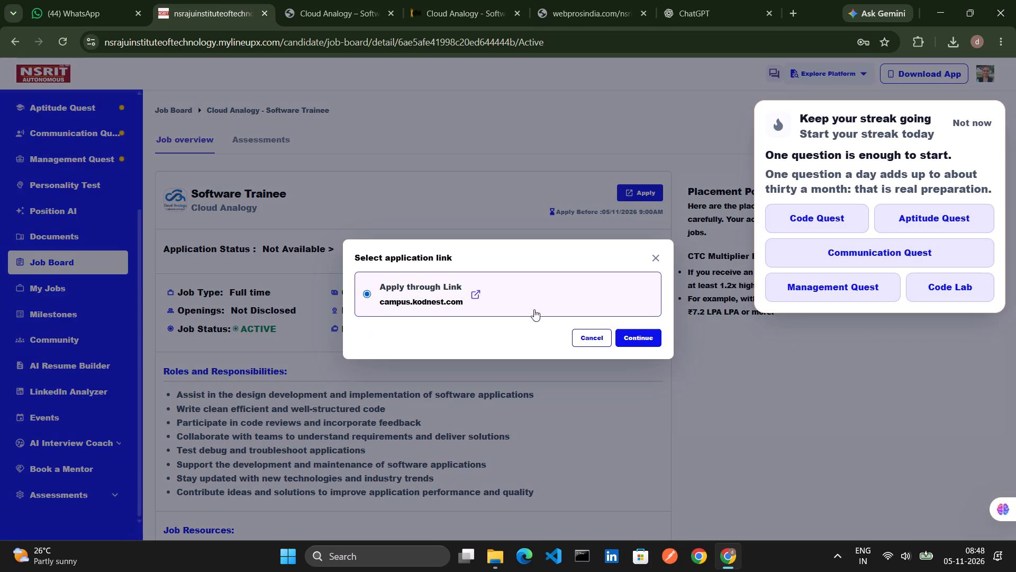
left_click(640, 339)
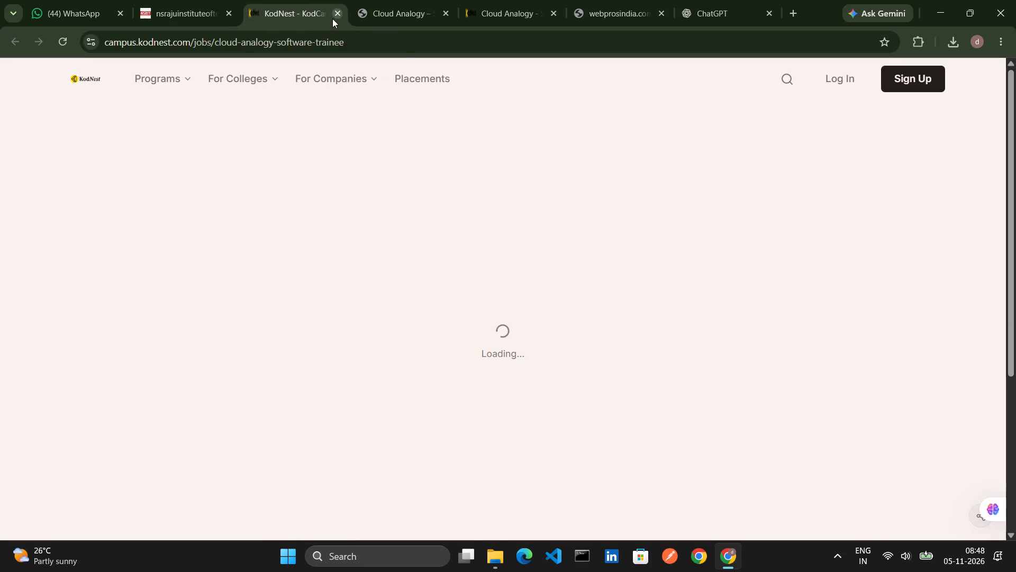
left_click(332, 19)
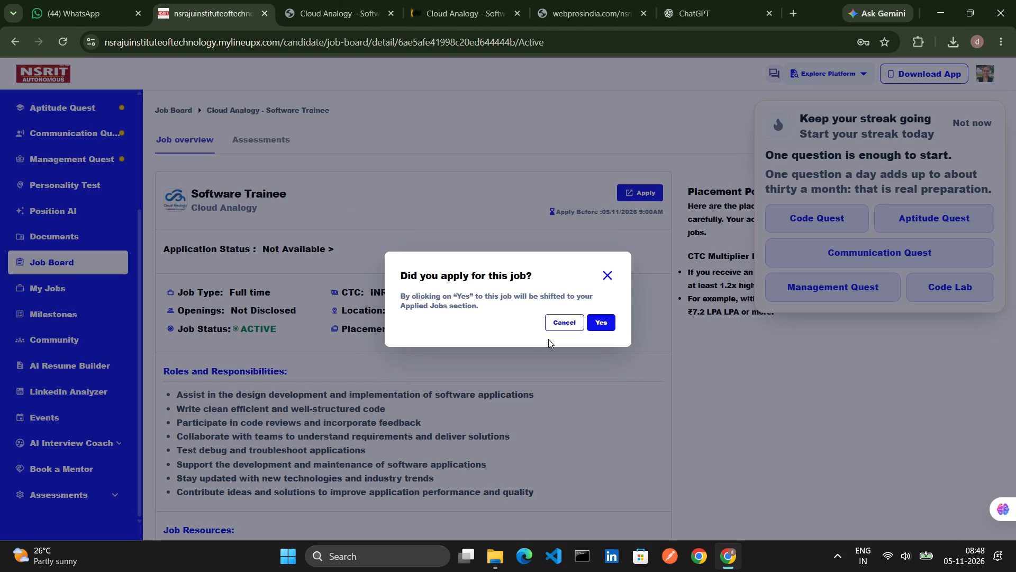
left_click(601, 321)
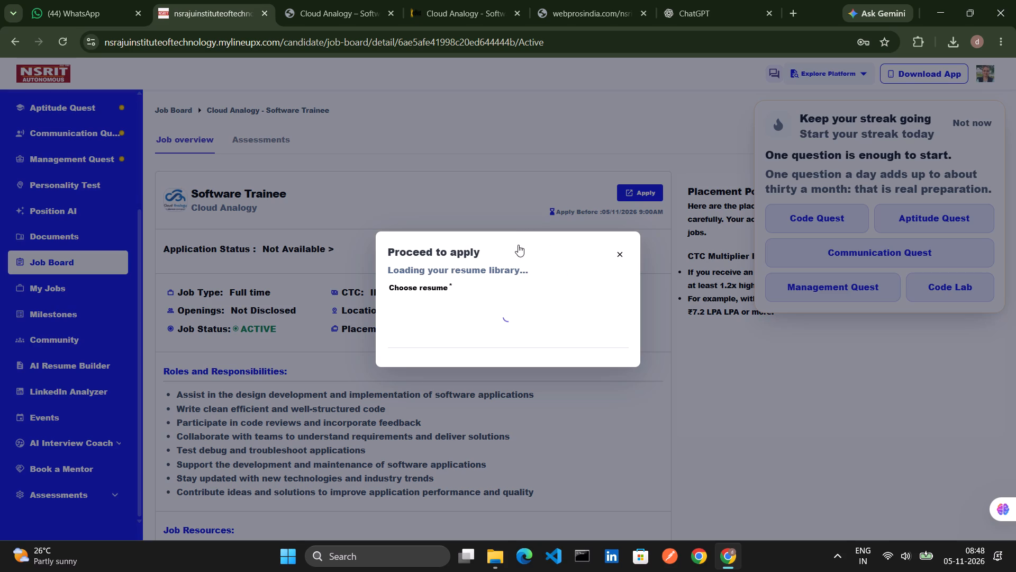
Select the second resume in the resume library, examine it in full-screen view, and return to the resume selection.
scroll(519, 278, "down", 1)
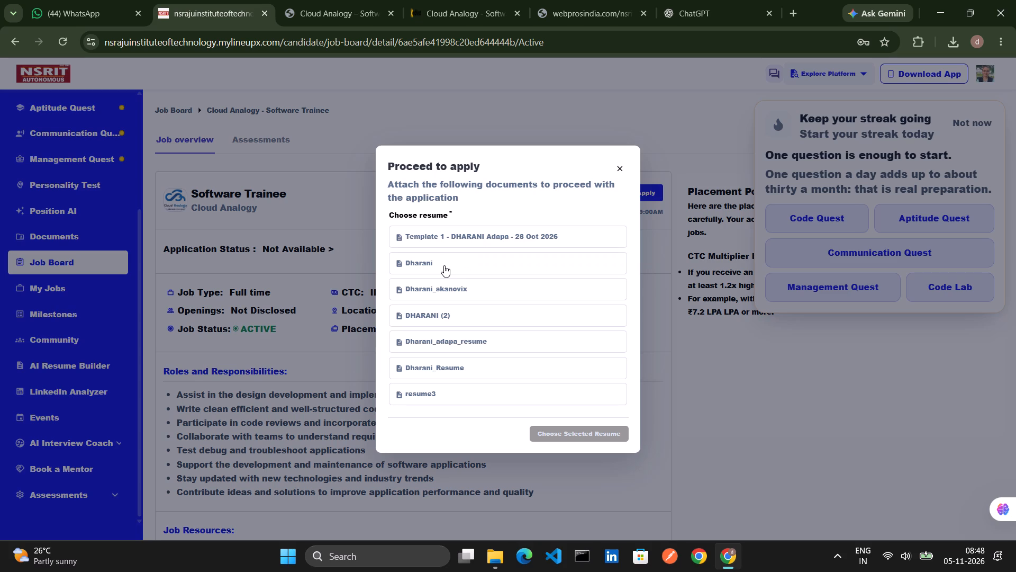
left_click(444, 265)
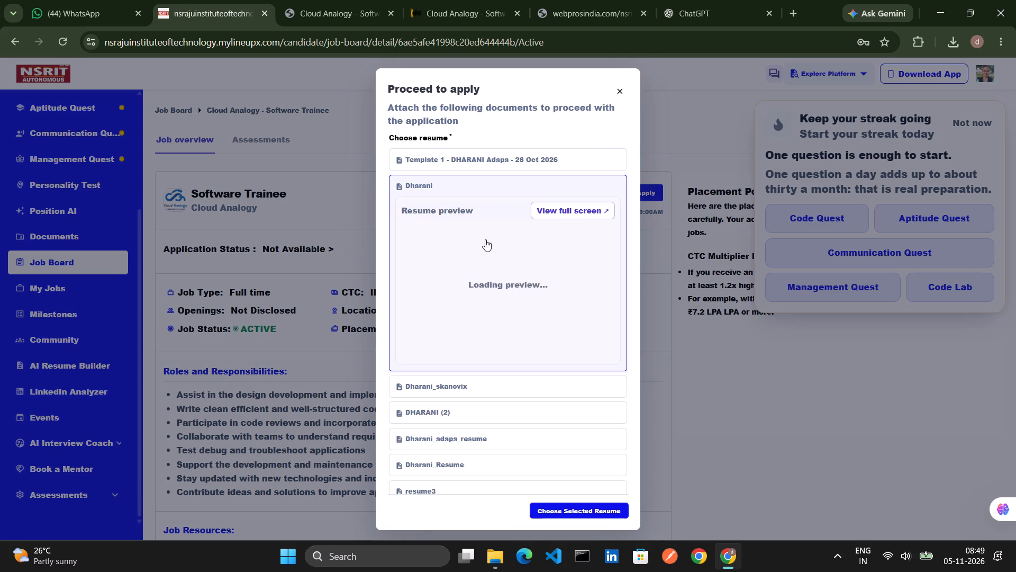
left_click(582, 217)
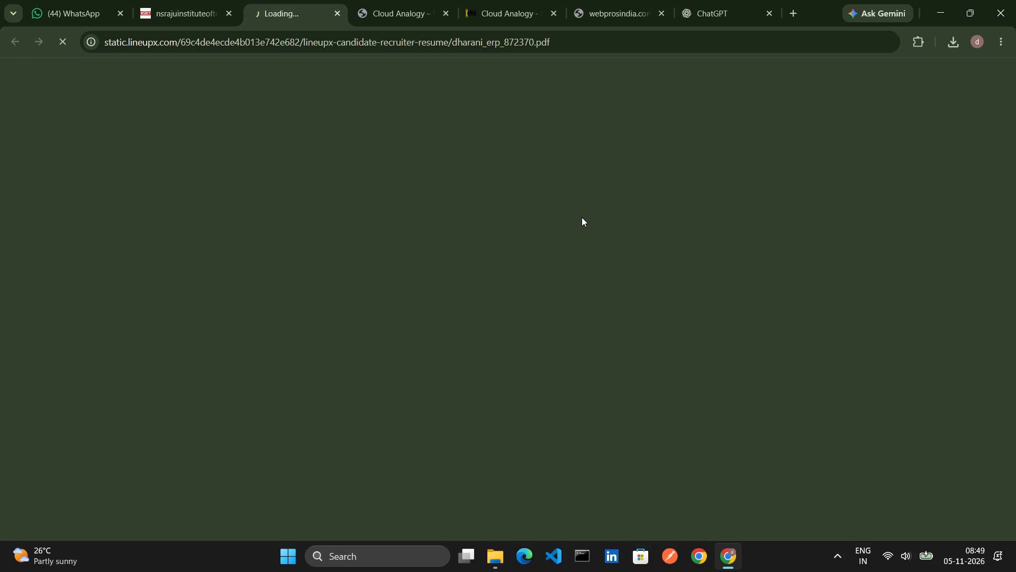
scroll(582, 217, "down", 3)
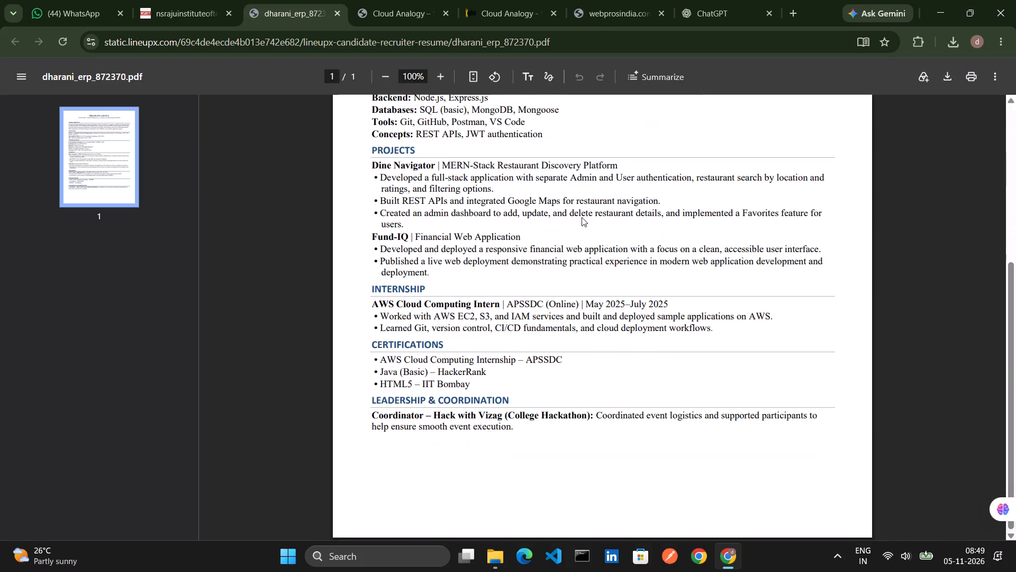
scroll(582, 217, "up", 5)
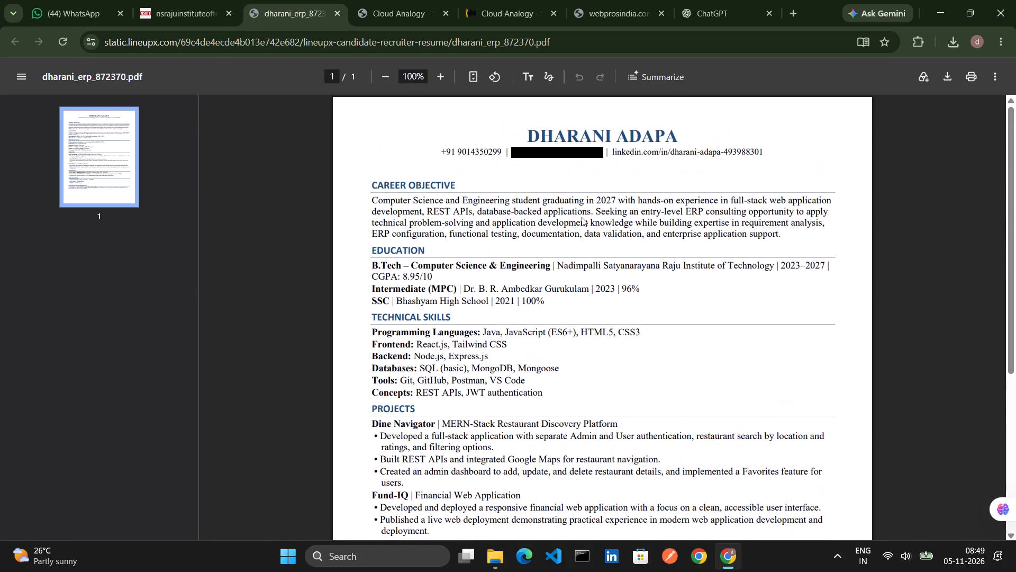
left_click(335, 20)
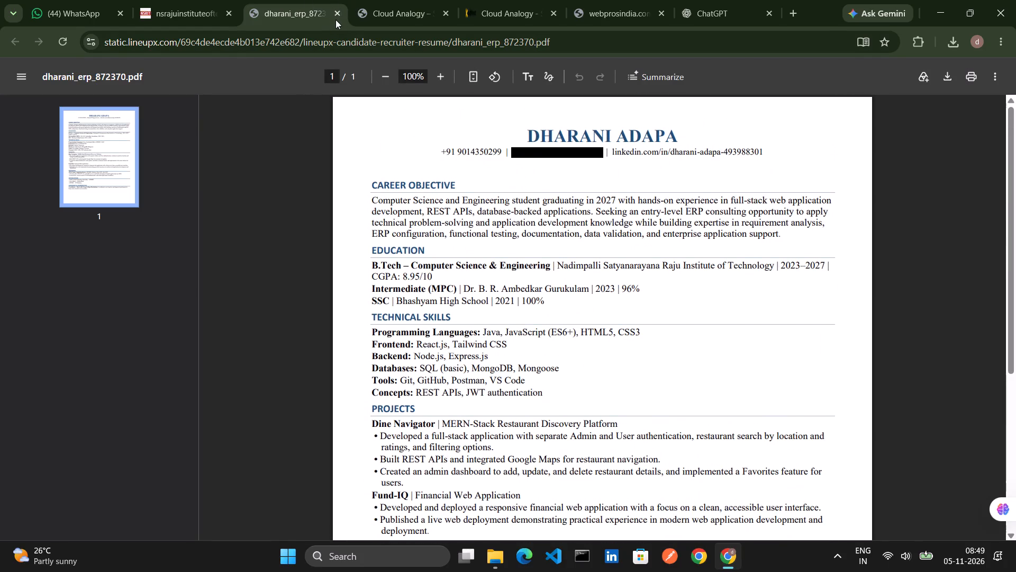
left_click(335, 20)
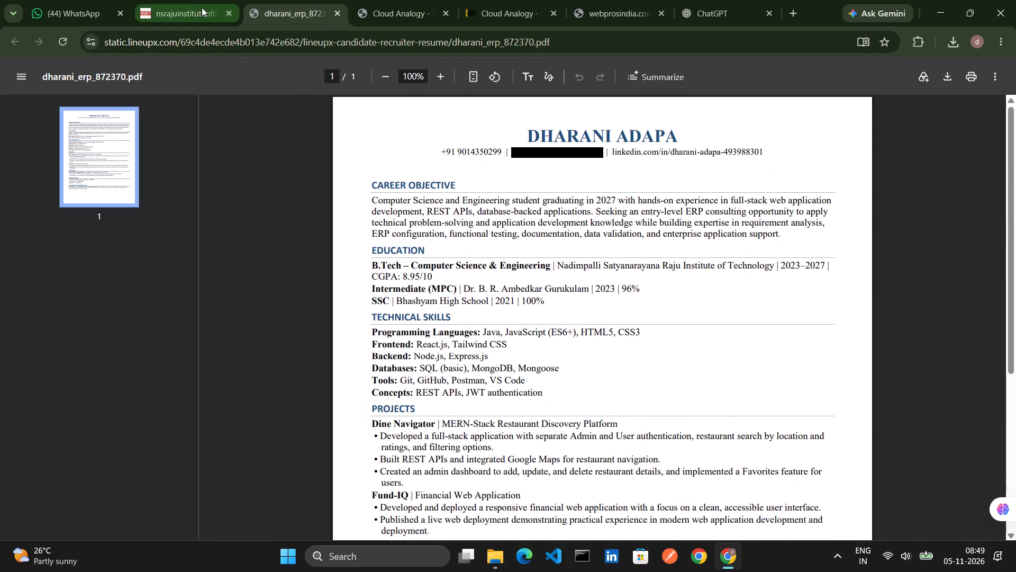
left_click(202, 7)
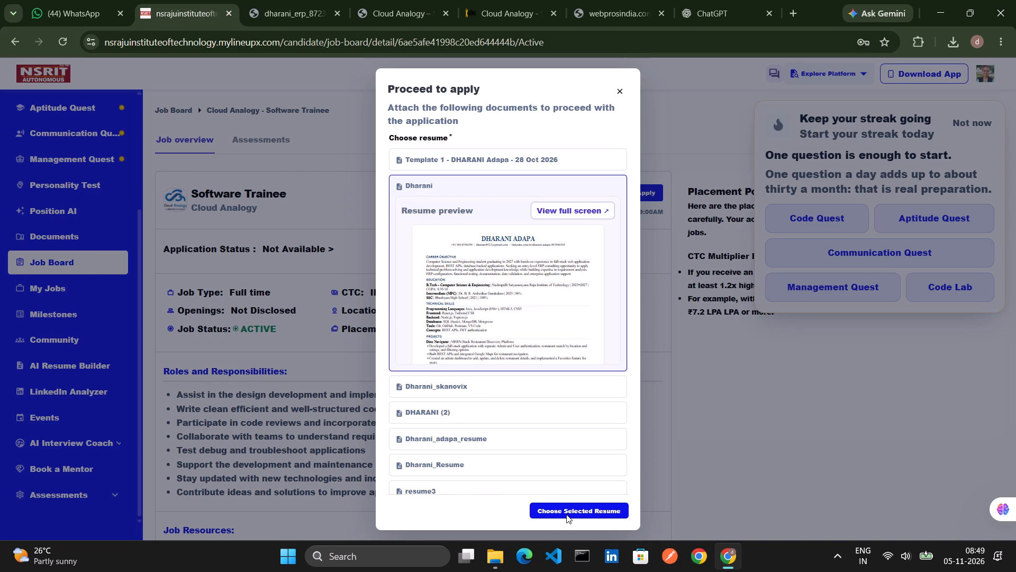
Select the fifth resume in the resume library for the job board application.
left_click(502, 435)
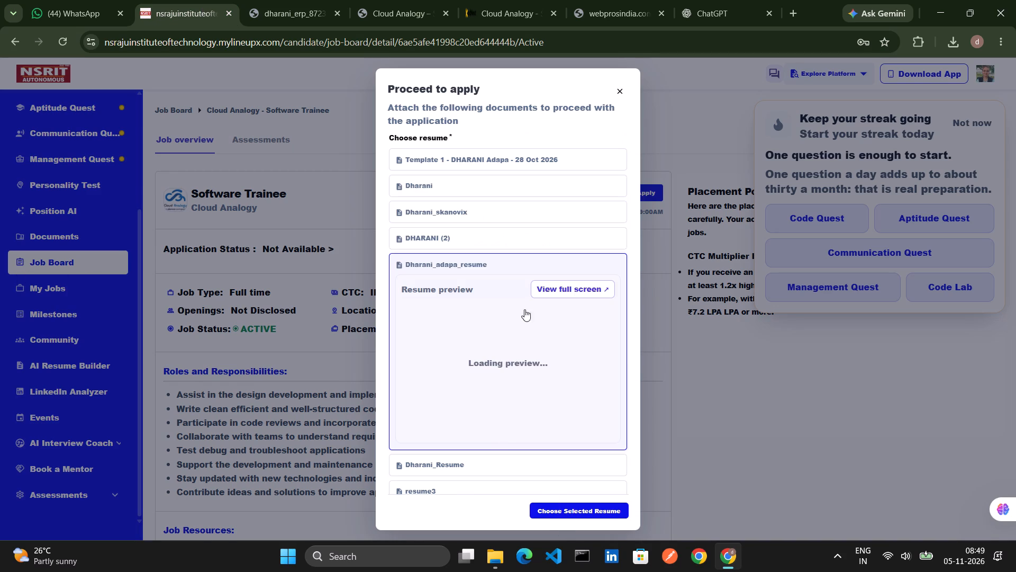
Check the selected resume in full-screen view, close it, and attach that resume to the Cloud Analogy Software Trainee application.
left_click(554, 290)
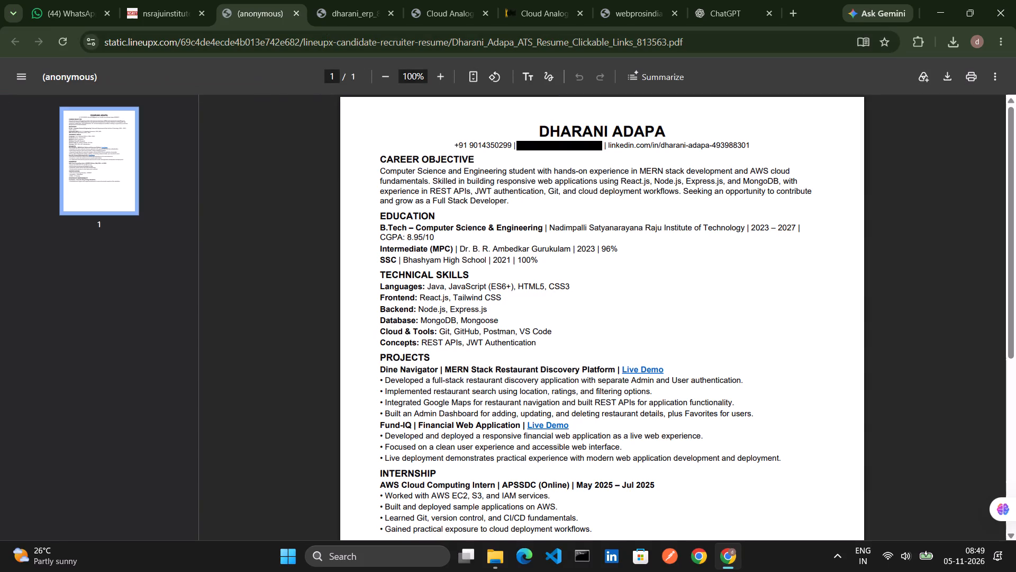
scroll(465, 294, "down", 3)
scroll(465, 294, "up", 5)
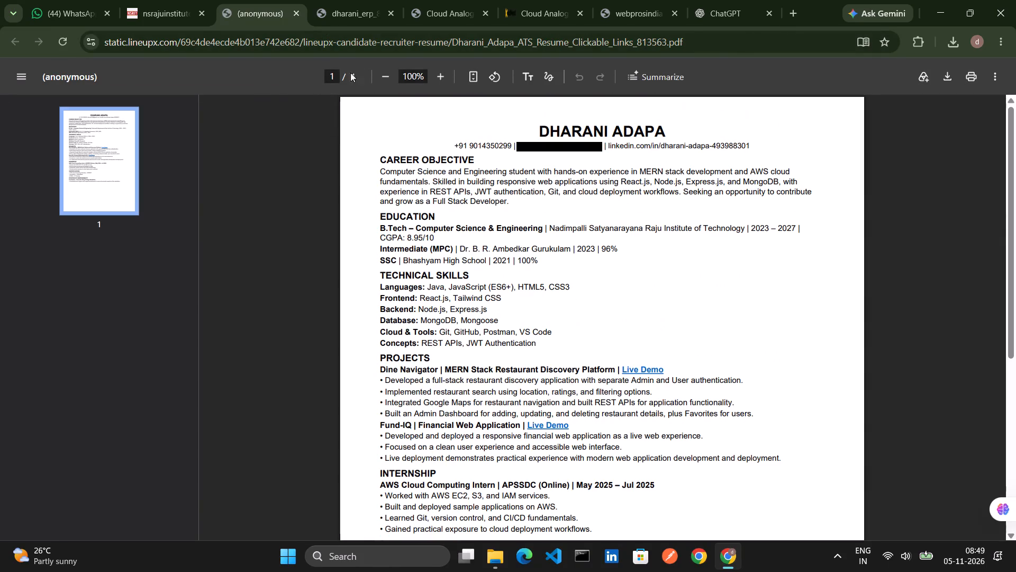
left_click(296, 8)
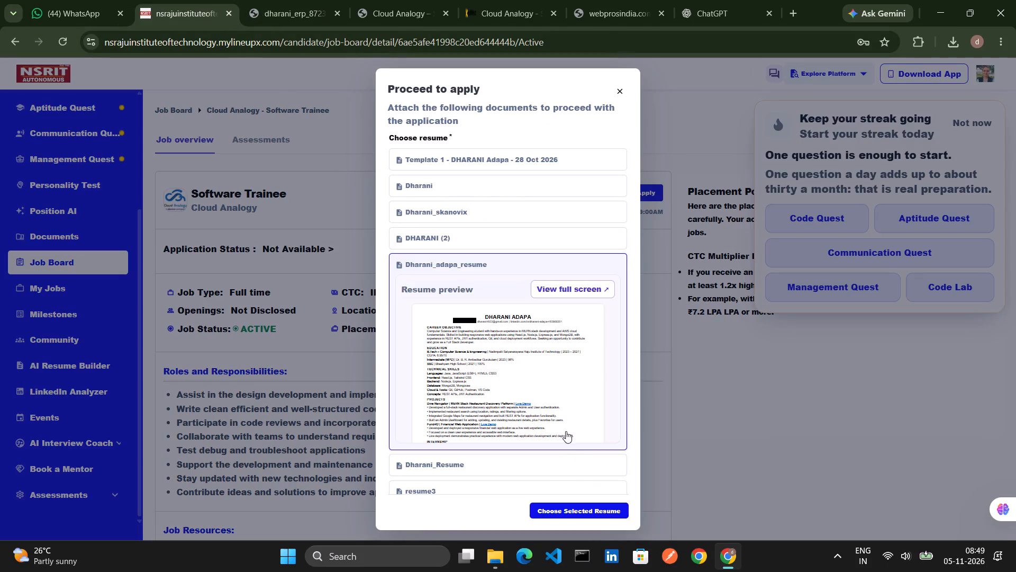
left_click(558, 511)
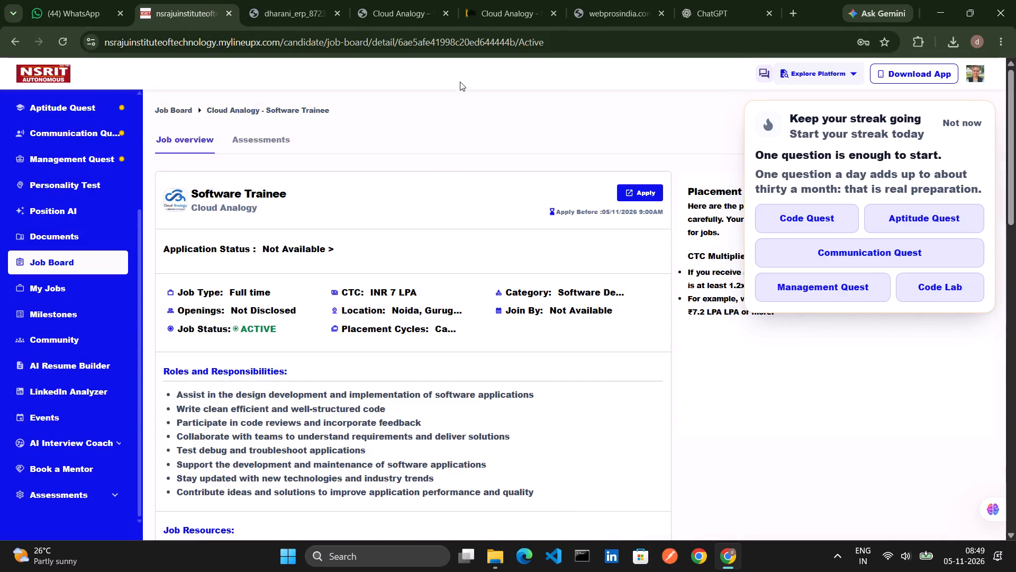
Start a screen capture of the Application Submitted confirmation on the KodNest page for the Cloud Analogy job.
left_click(493, 4)
scroll(494, 150, "up", 3)
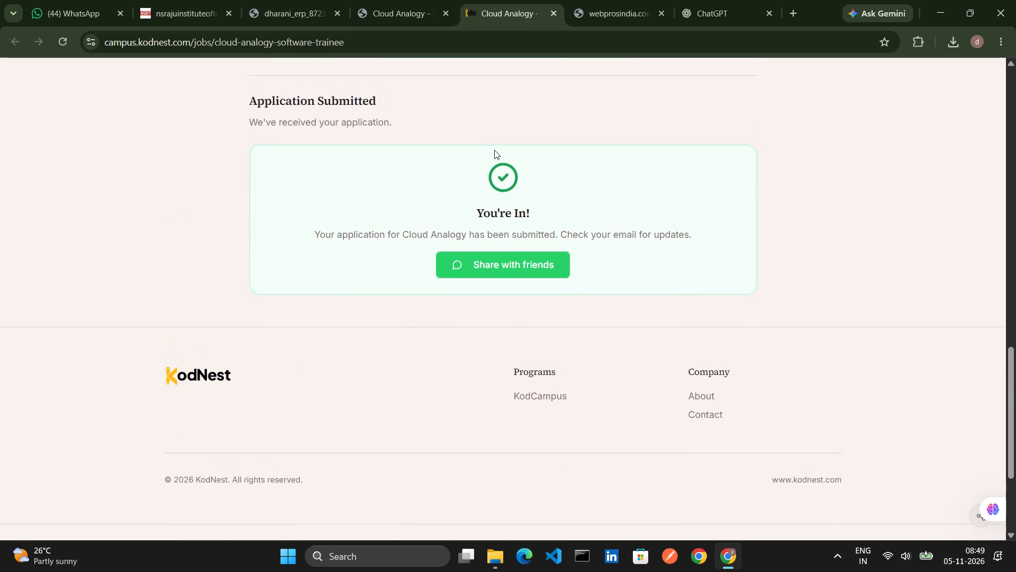
scroll(494, 150, "up", 2)
scroll(494, 150, "down", 2)
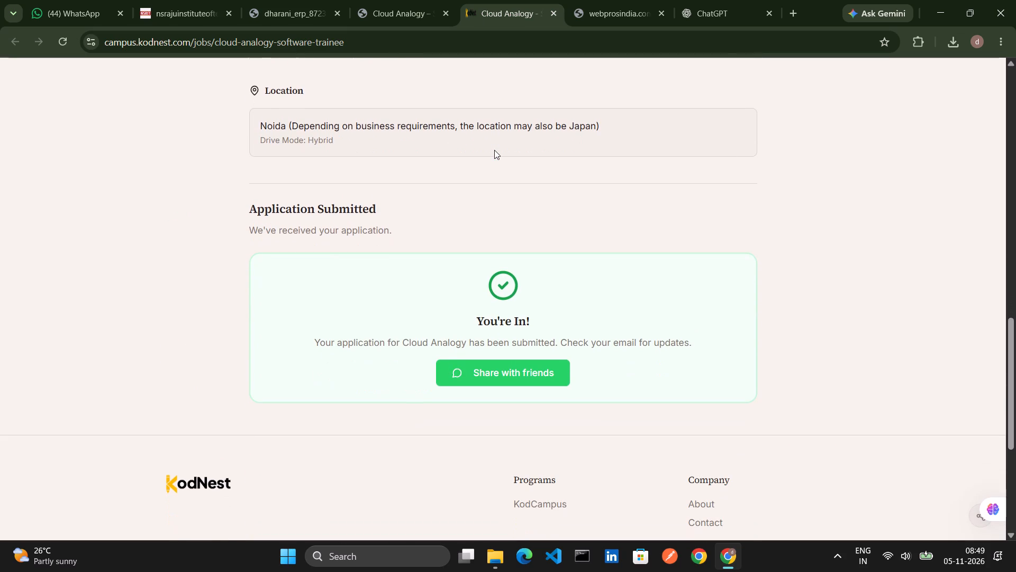
key("shift+super+s")
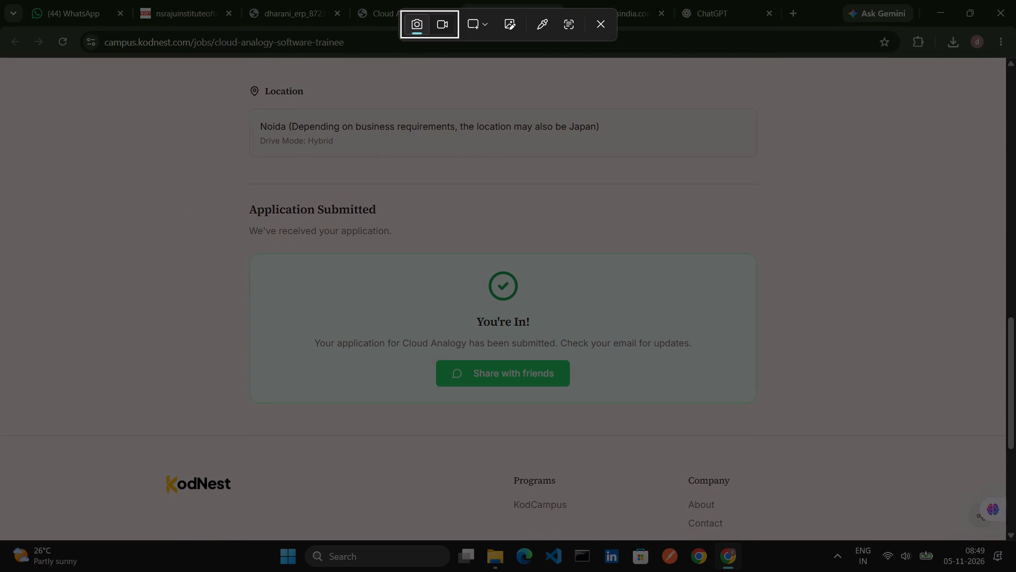
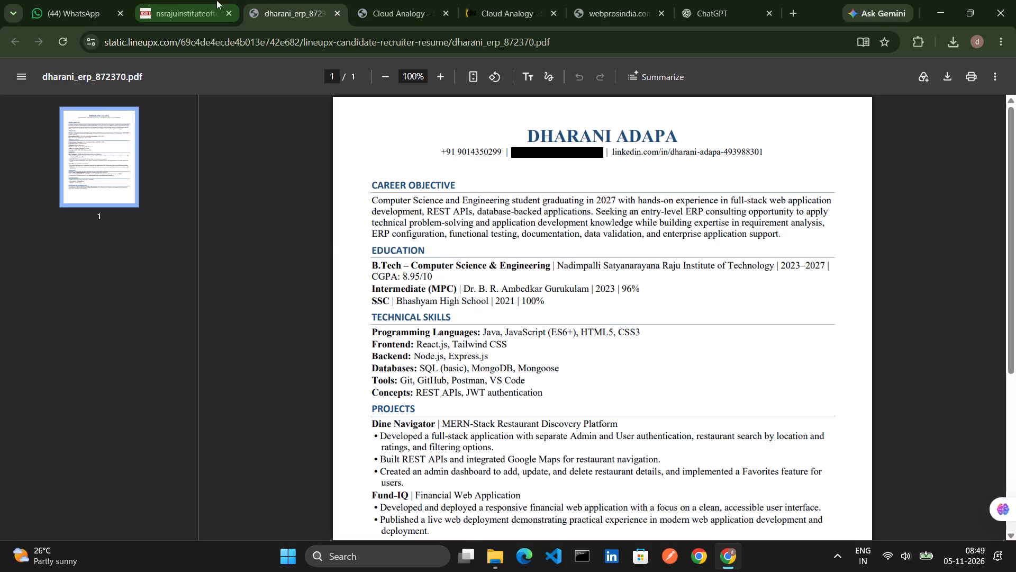
Return to the NSRIT job board, restart the Software Trainee application through the campus.kodnest.com link, and confirm having applied.
left_click(187, 1)
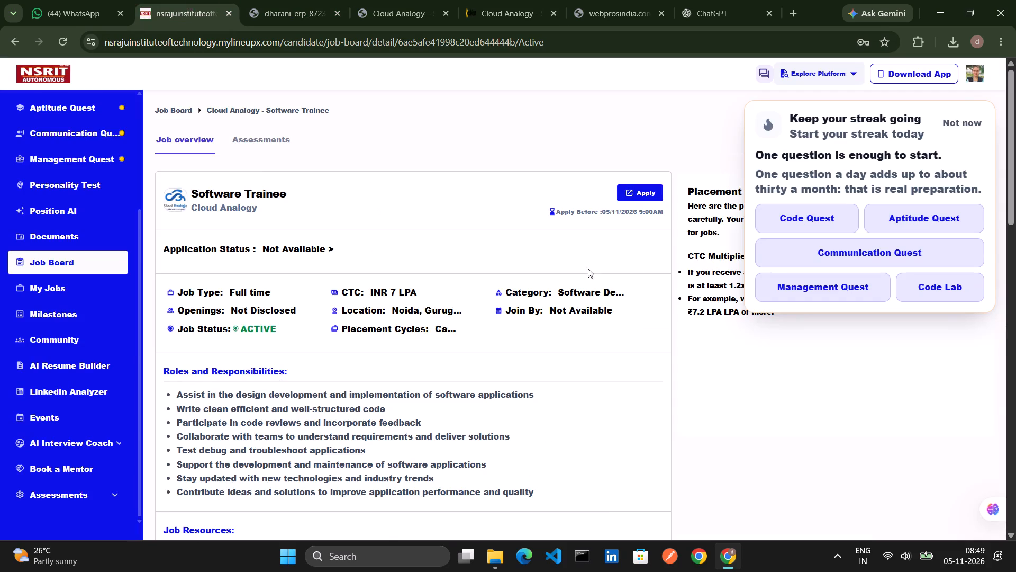
left_click(647, 194)
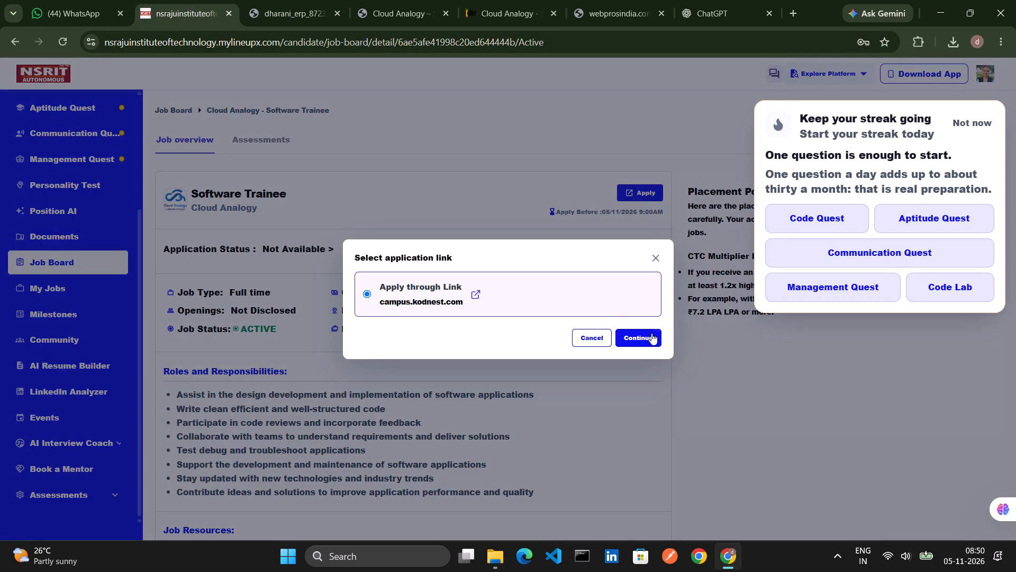
left_click(650, 332)
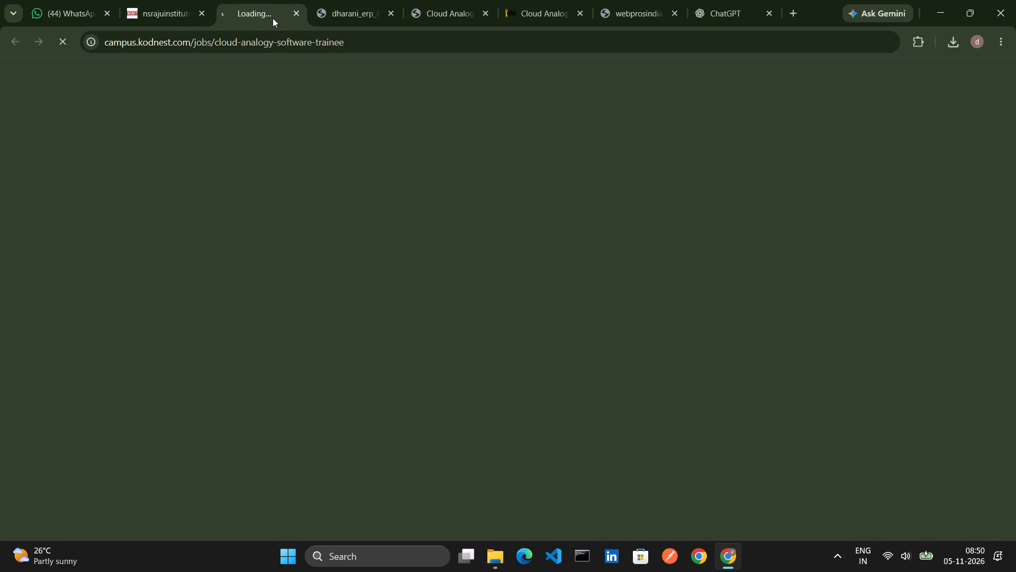
left_click(169, 18)
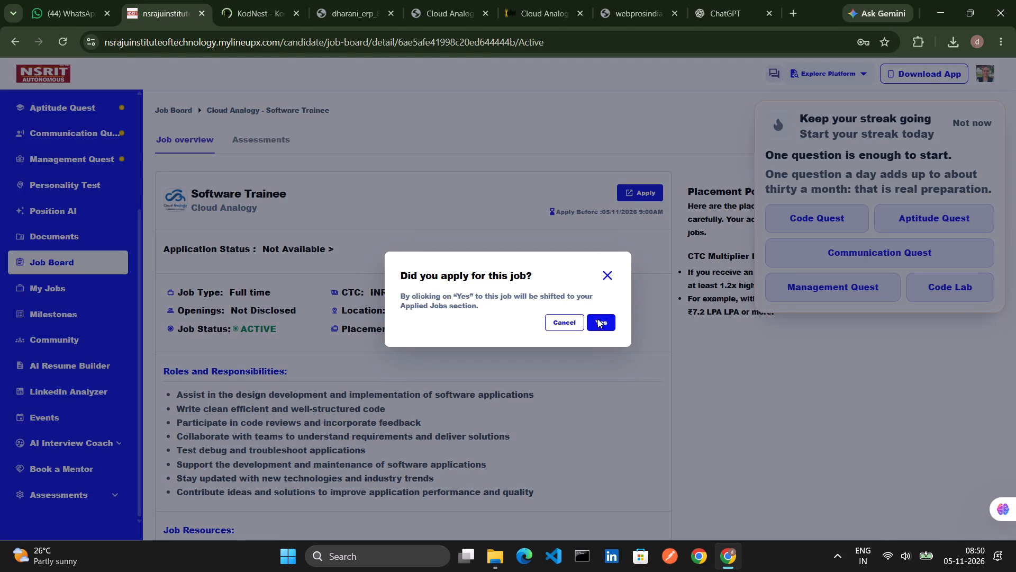
left_click(597, 319)
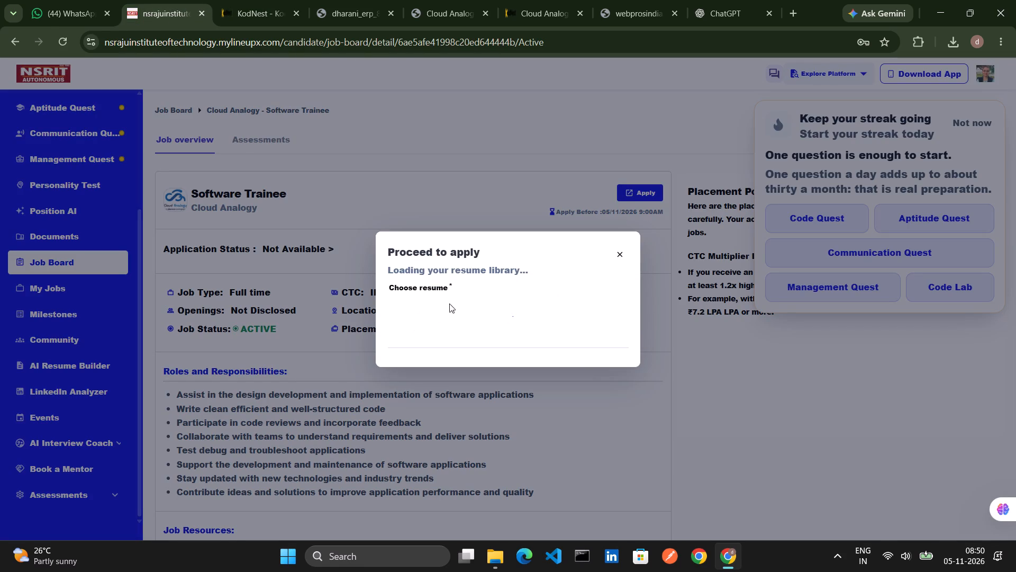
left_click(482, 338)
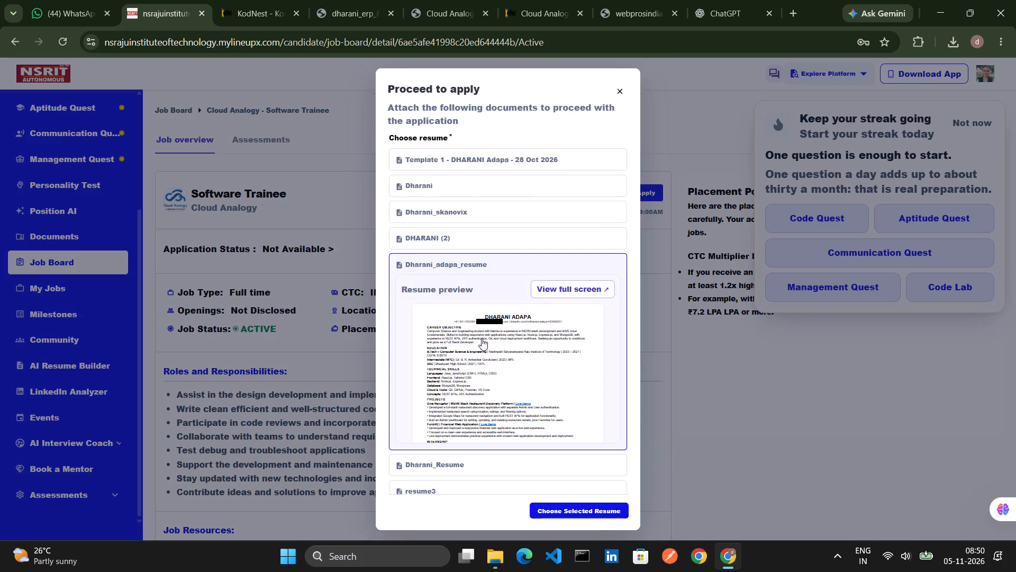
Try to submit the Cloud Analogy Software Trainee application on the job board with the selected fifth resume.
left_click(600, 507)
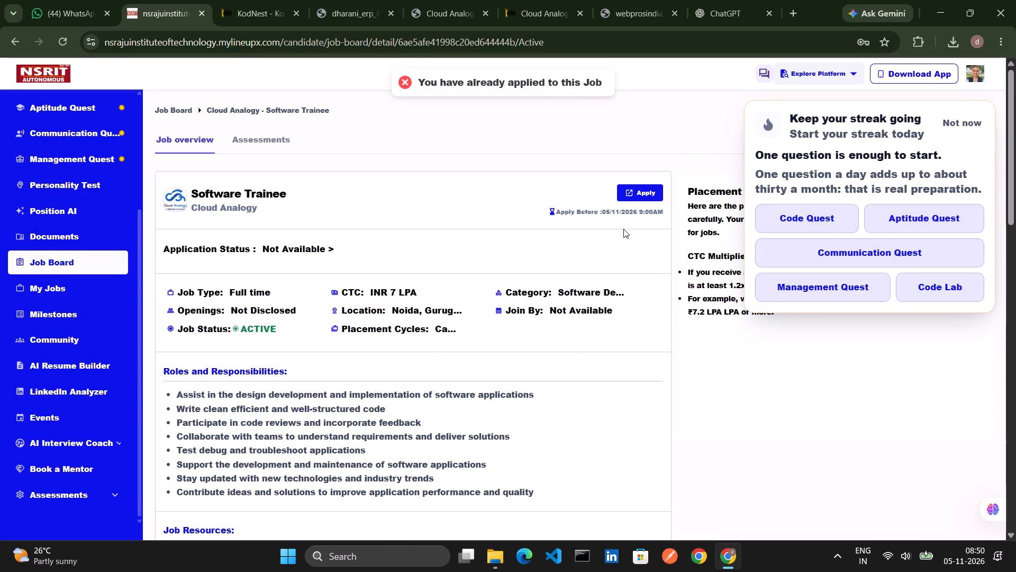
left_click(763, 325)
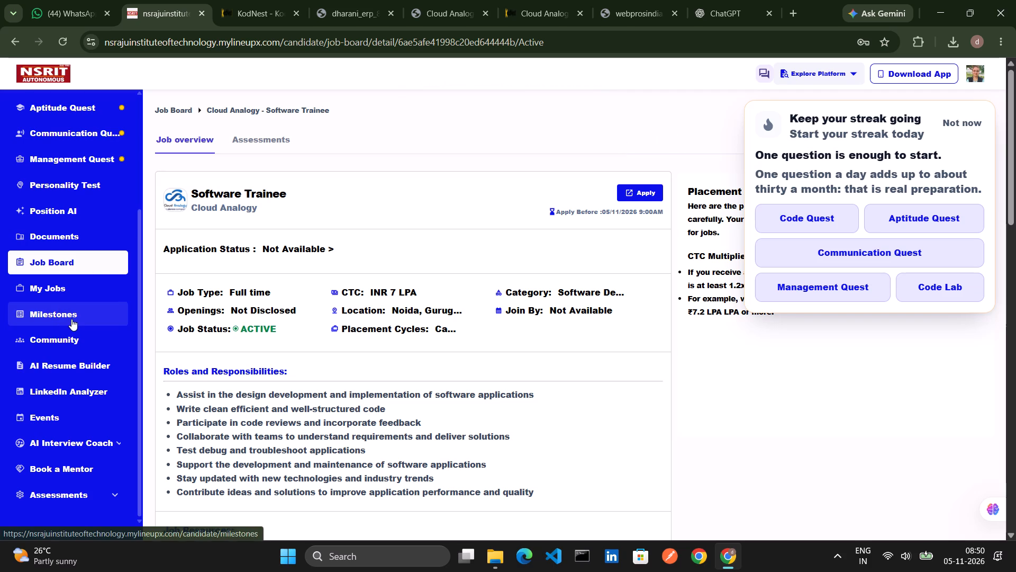
Examine the applied jobs list under My Jobs, checking the application status of Cloud Analogy's Software Trainee role and the older entries.
left_click(50, 284)
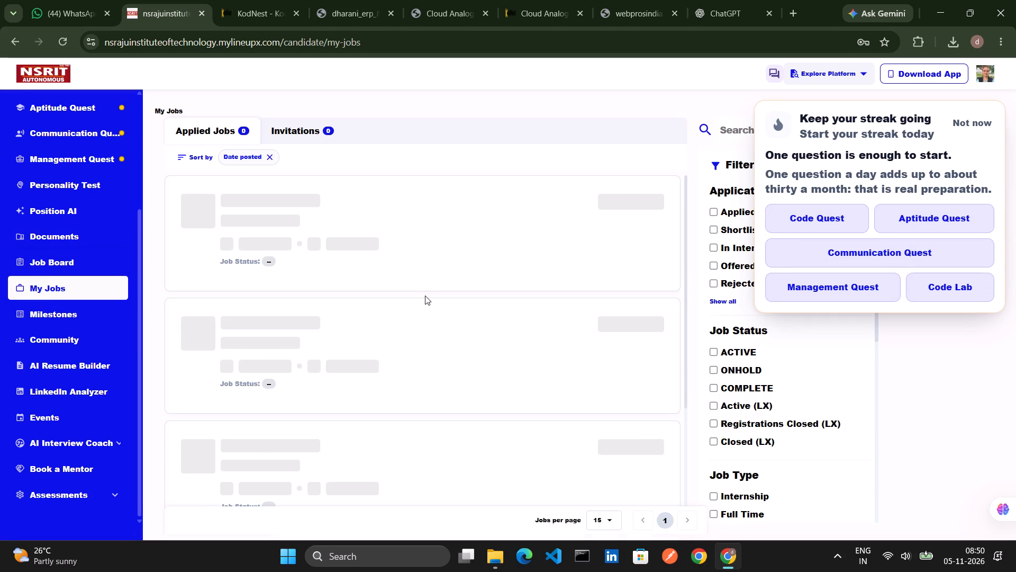
scroll(425, 293, "down", 1)
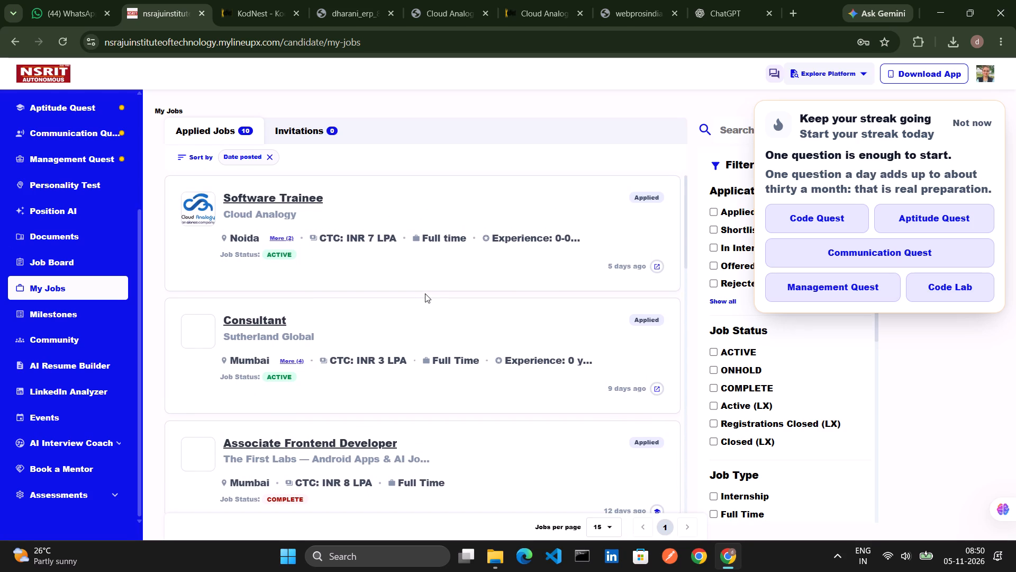
scroll(425, 293, "down", 2)
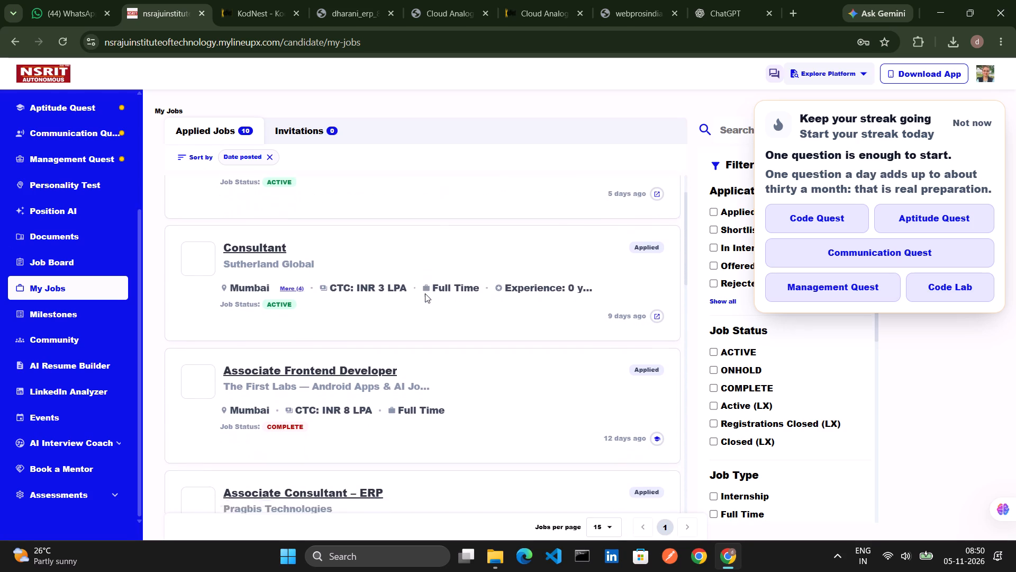
scroll(425, 293, "down", 3)
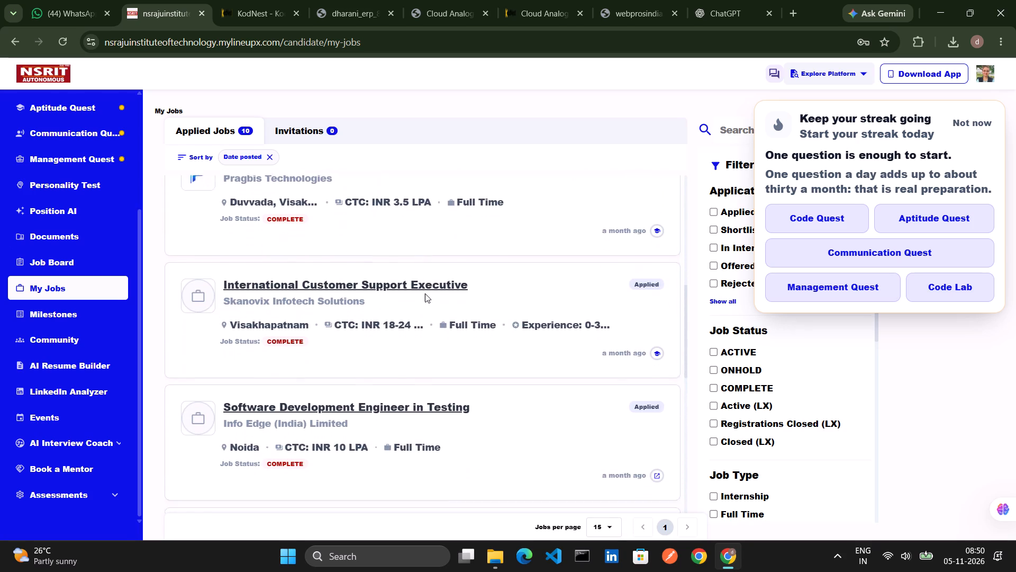
scroll(425, 293, "down", 3)
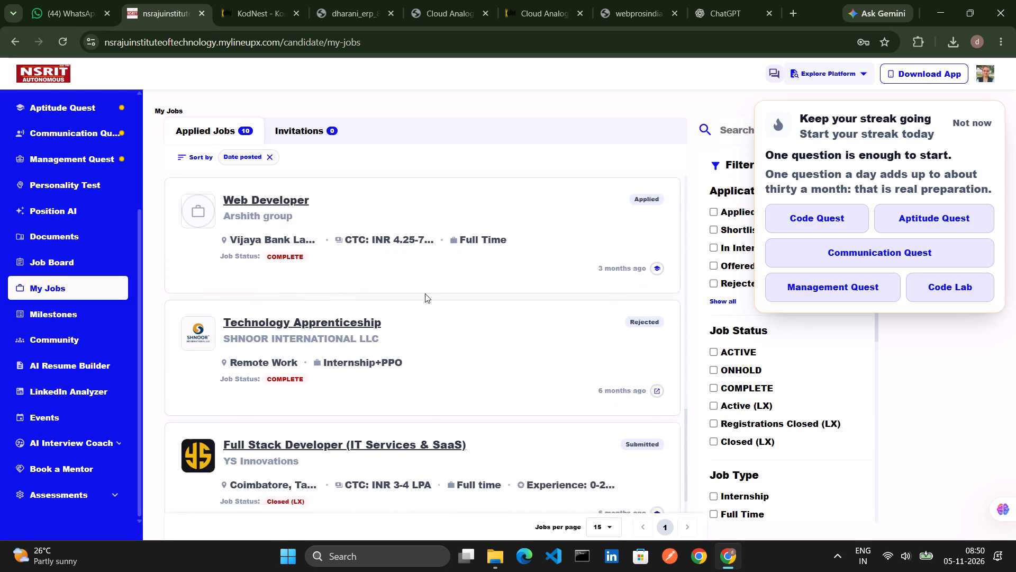
scroll(425, 293, "down", 1)
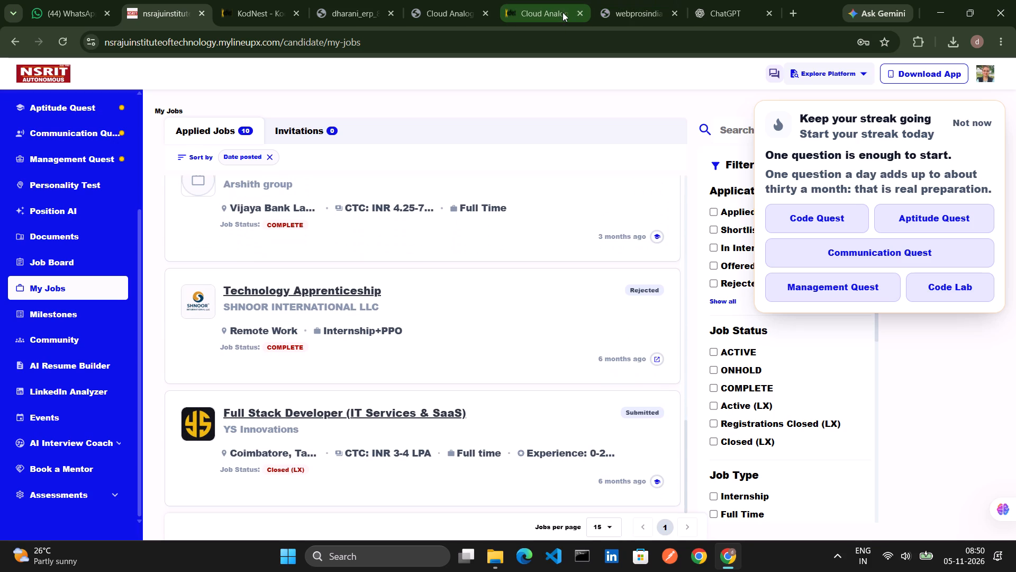